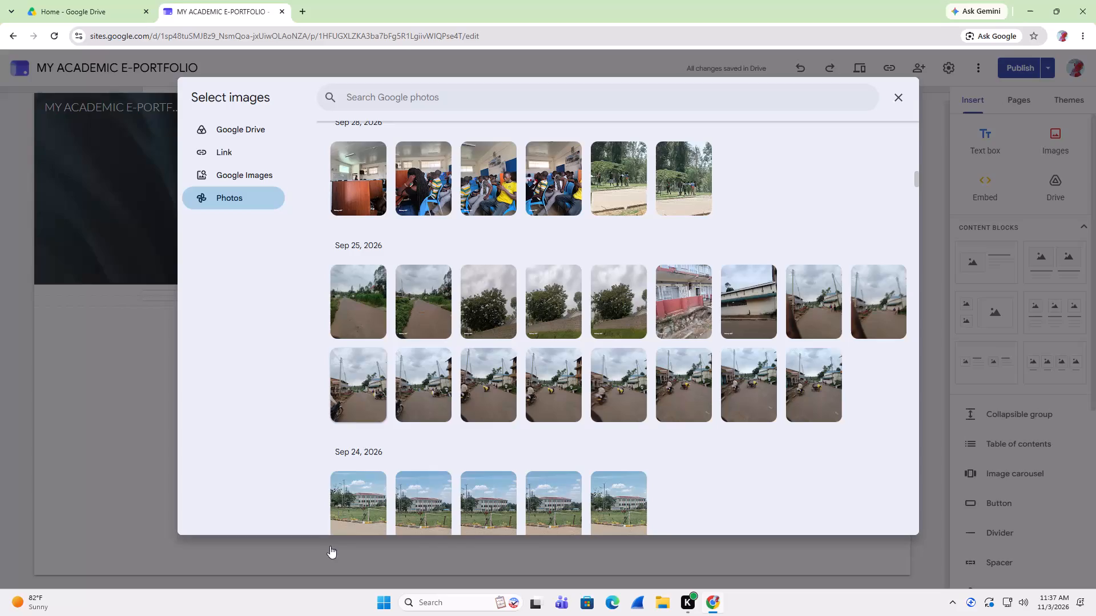
Look through the Google Photos images from September back to July 2026 for a picture to use on the e-portfolio page.
{"action": "scroll", "coordinate": [329, 574], "scroll_direction": "down", "scroll_amount": 8}
{"action": "scroll", "coordinate": [834, 550], "scroll_direction": "down", "scroll_amount": 4}
{"action": "scroll", "coordinate": [726, 532], "scroll_direction": "up", "scroll_amount": 2}
{"action": "scroll", "coordinate": [575, 273], "scroll_direction": "down", "scroll_amount": 1}
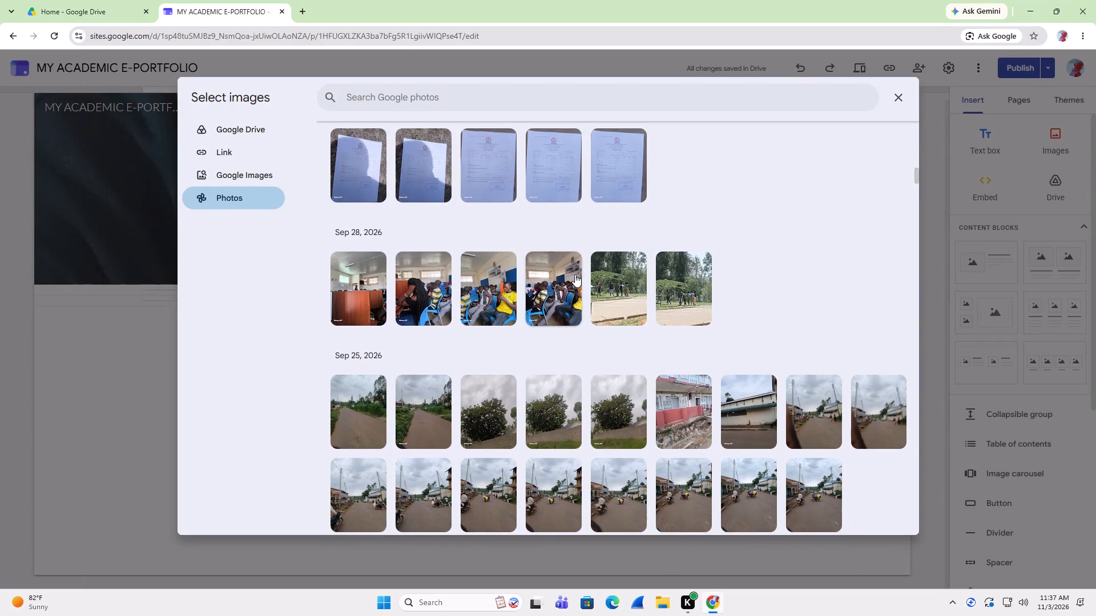
{"action": "scroll", "coordinate": [561, 294], "scroll_direction": "down", "scroll_amount": 8}
{"action": "scroll", "coordinate": [526, 359], "scroll_direction": "down", "scroll_amount": 17}
{"action": "scroll", "coordinate": [527, 361], "scroll_direction": "down", "scroll_amount": 8}
{"action": "scroll", "coordinate": [527, 361], "scroll_direction": "up", "scroll_amount": 2}
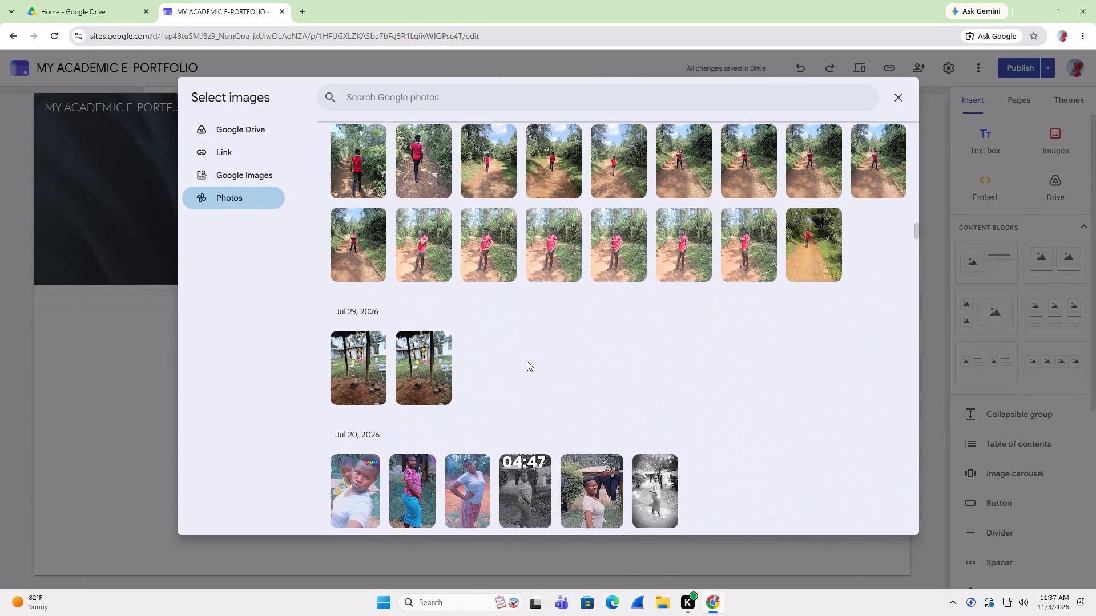
{"action": "scroll", "coordinate": [526, 361], "scroll_direction": "up", "scroll_amount": 5}
{"action": "scroll", "coordinate": [526, 361], "scroll_direction": "down", "scroll_amount": 3}
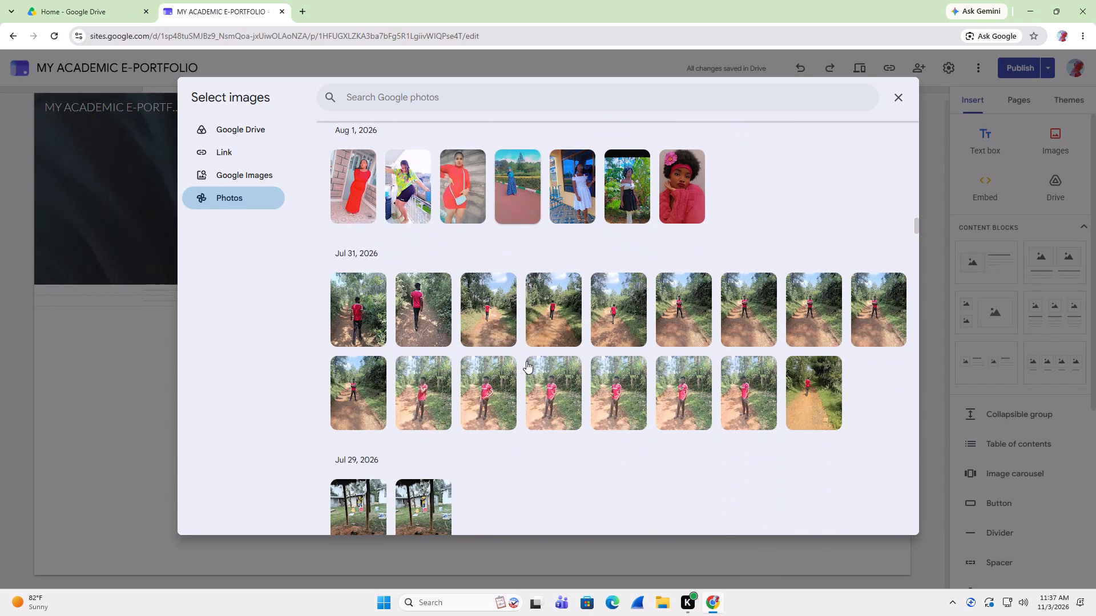
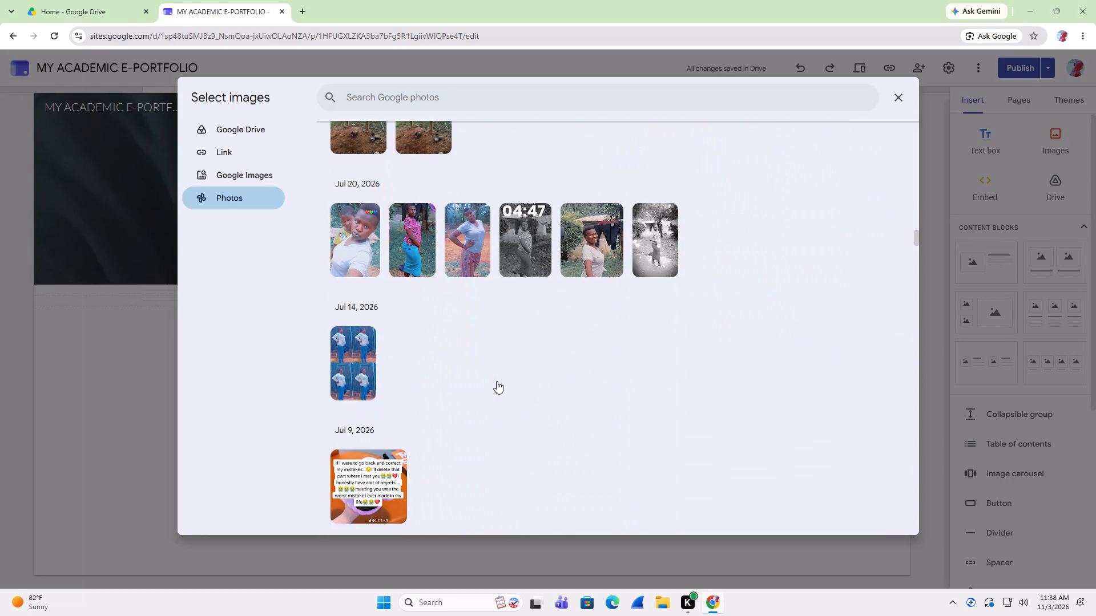
Look through the Google Photos images from July back to May 2026 for a picture to use on the e-portfolio page.
{"action": "scroll", "coordinate": [497, 381], "scroll_direction": "down", "scroll_amount": 17}
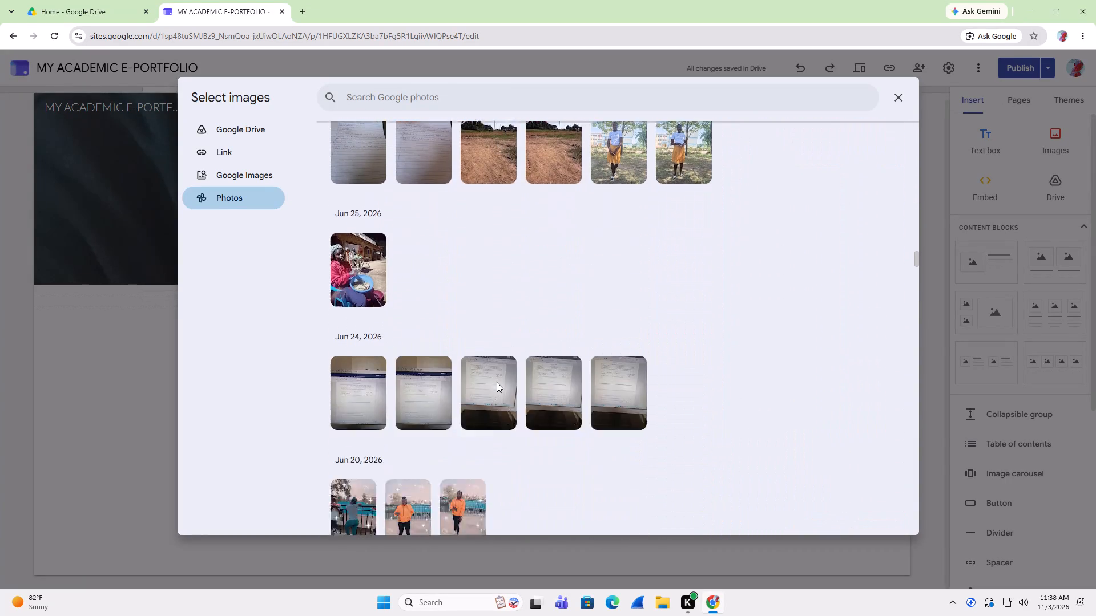
{"action": "scroll", "coordinate": [497, 382], "scroll_direction": "down", "scroll_amount": 9}
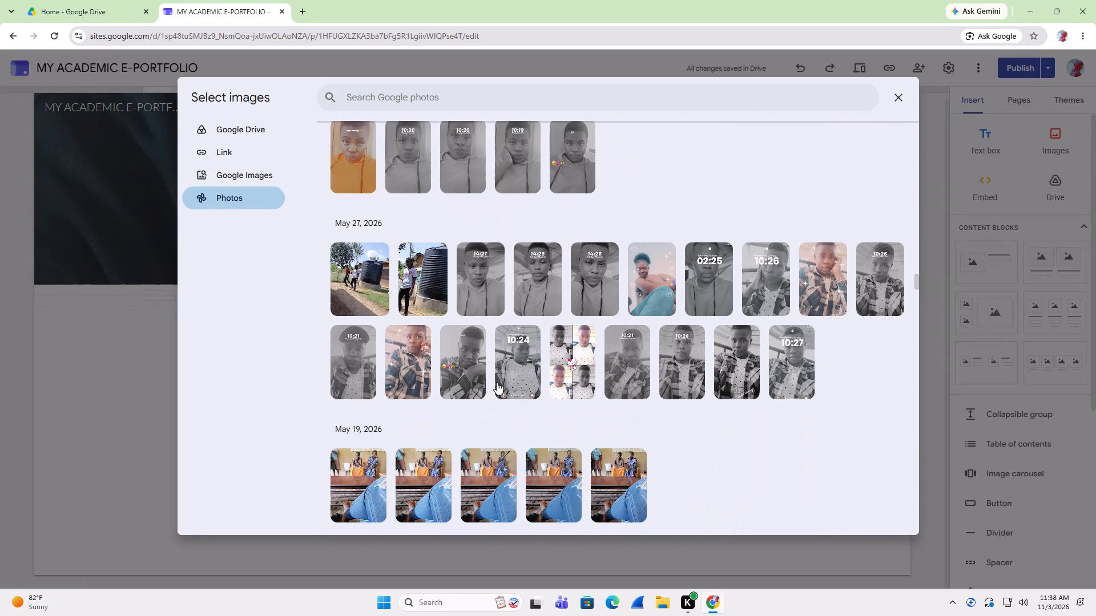
{"action": "scroll", "coordinate": [497, 382], "scroll_direction": "down", "scroll_amount": 6}
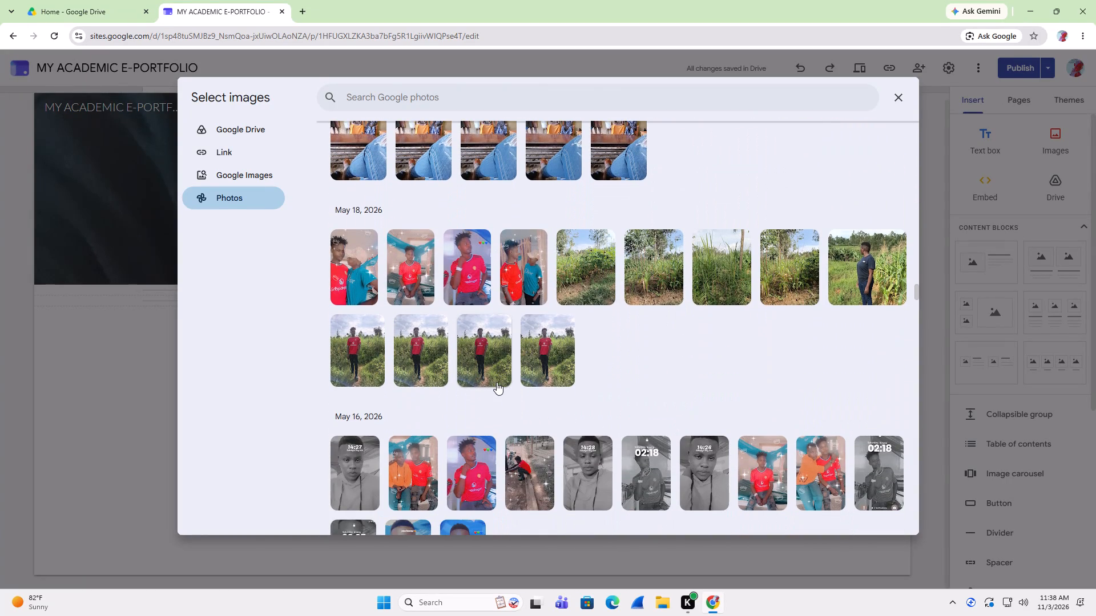
{"action": "scroll", "coordinate": [497, 382], "scroll_direction": "up", "scroll_amount": 1}
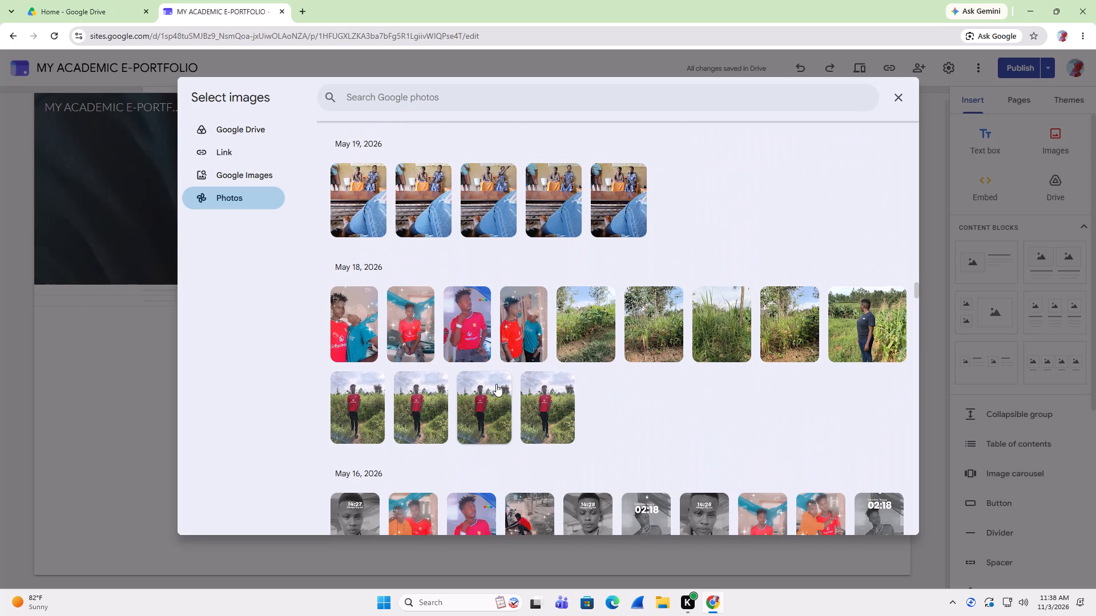
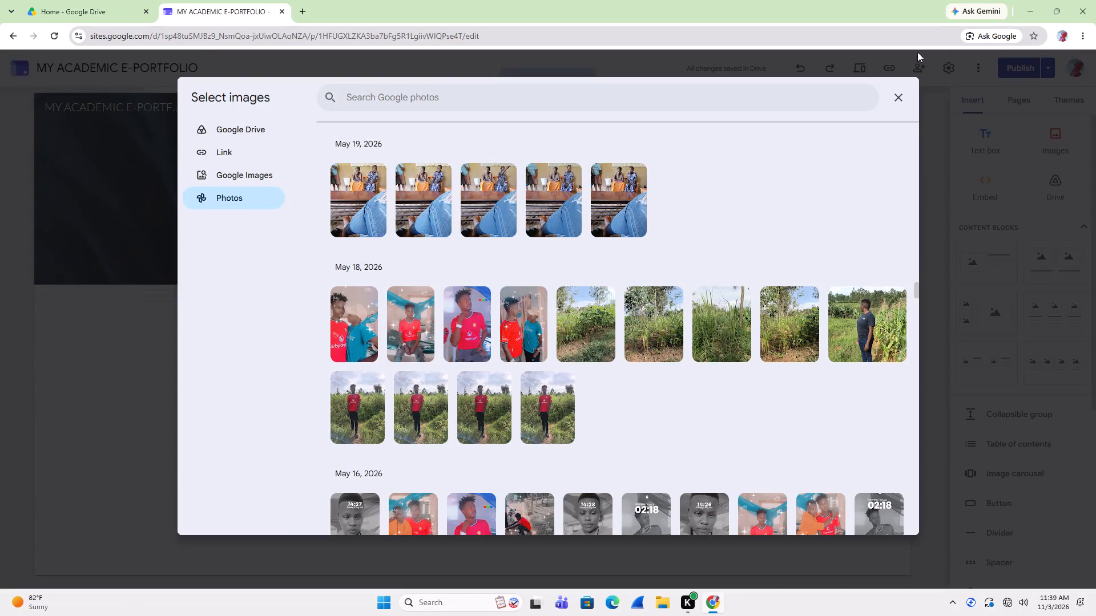
Close the image picker without inserting a photo on the Written Assessment page.
{"action": "left_click", "coordinate": [896, 96]}
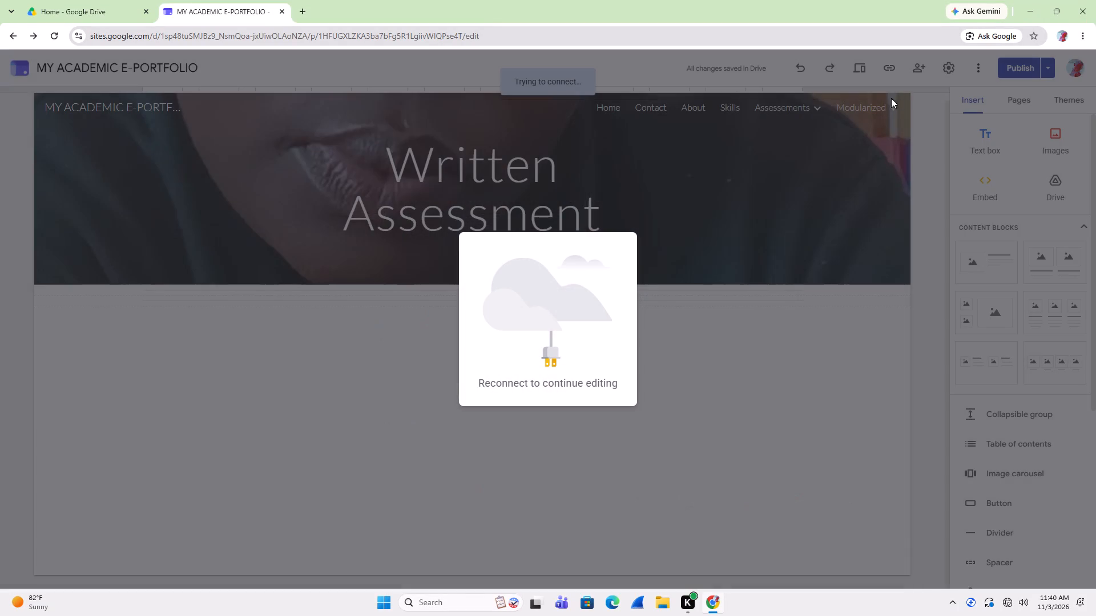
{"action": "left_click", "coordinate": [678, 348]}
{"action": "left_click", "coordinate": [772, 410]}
Check the Windows quick settings for the network connection and dismiss them.
{"action": "left_click", "coordinate": [1010, 603]}
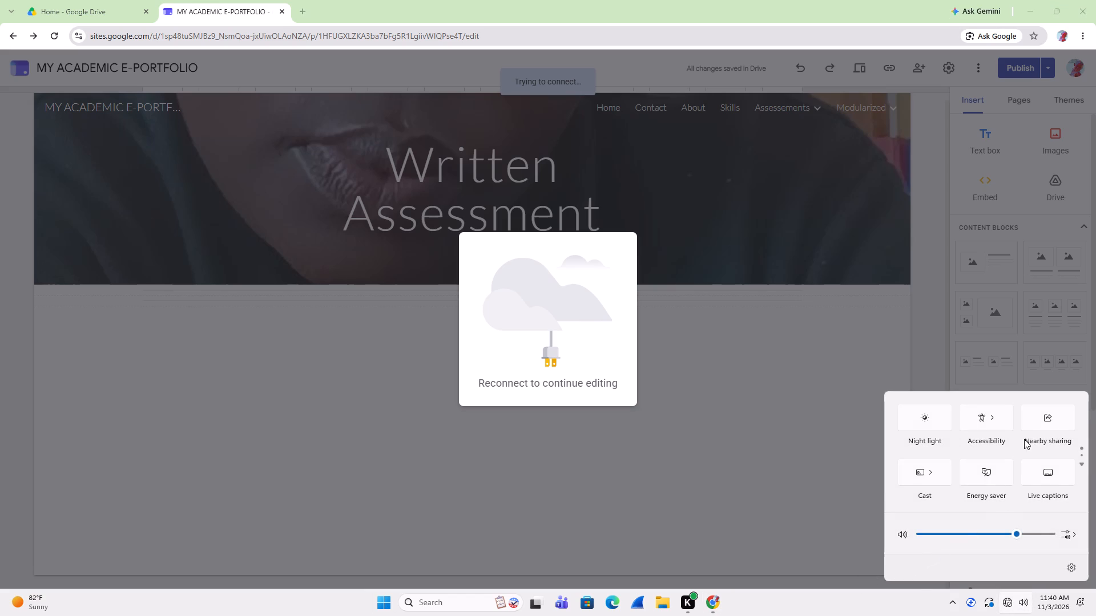
{"action": "left_click", "coordinate": [865, 494]}
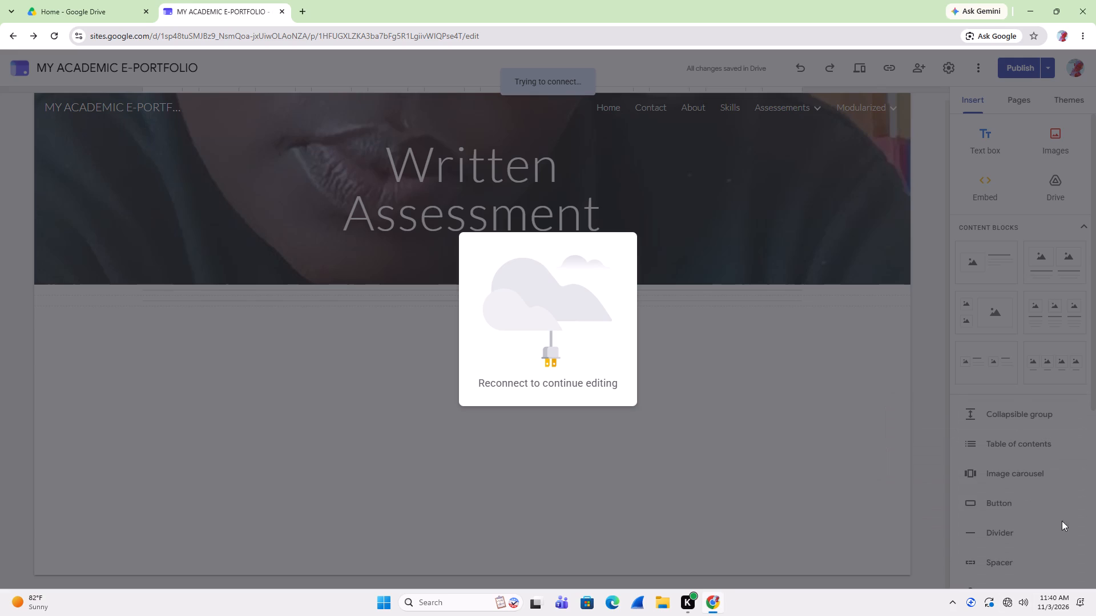
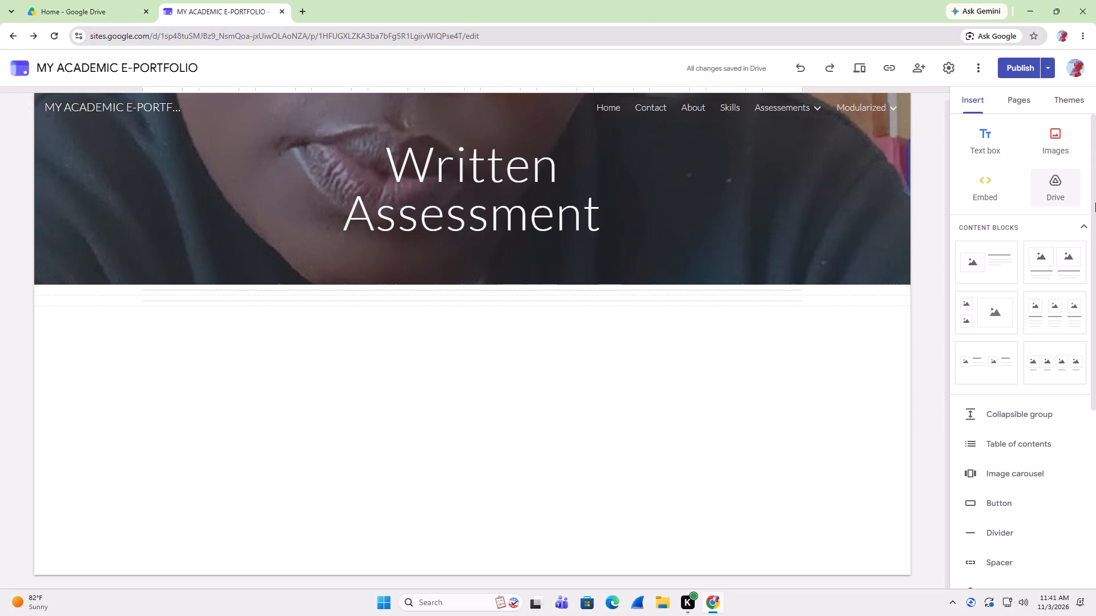
Look through My Drive and the personal folder in list view for a file to insert, and close the Drive browser.
{"action": "left_click", "coordinate": [1061, 185]}
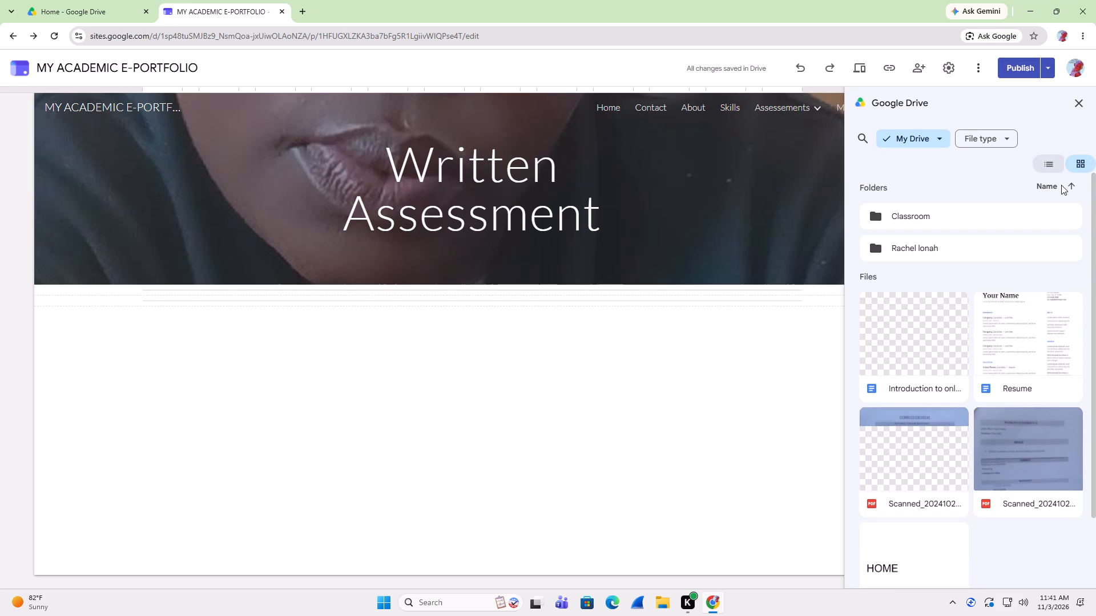
{"action": "scroll", "coordinate": [1009, 265], "scroll_direction": "down", "scroll_amount": 5}
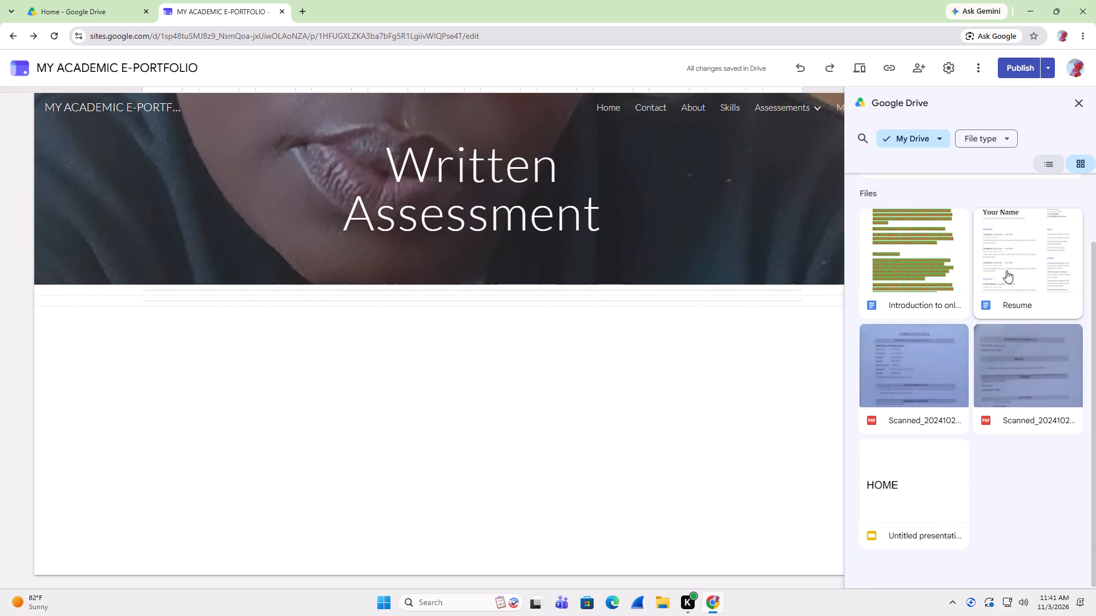
{"action": "scroll", "coordinate": [1006, 270], "scroll_direction": "down", "scroll_amount": 3}
{"action": "scroll", "coordinate": [1006, 270], "scroll_direction": "up", "scroll_amount": 10}
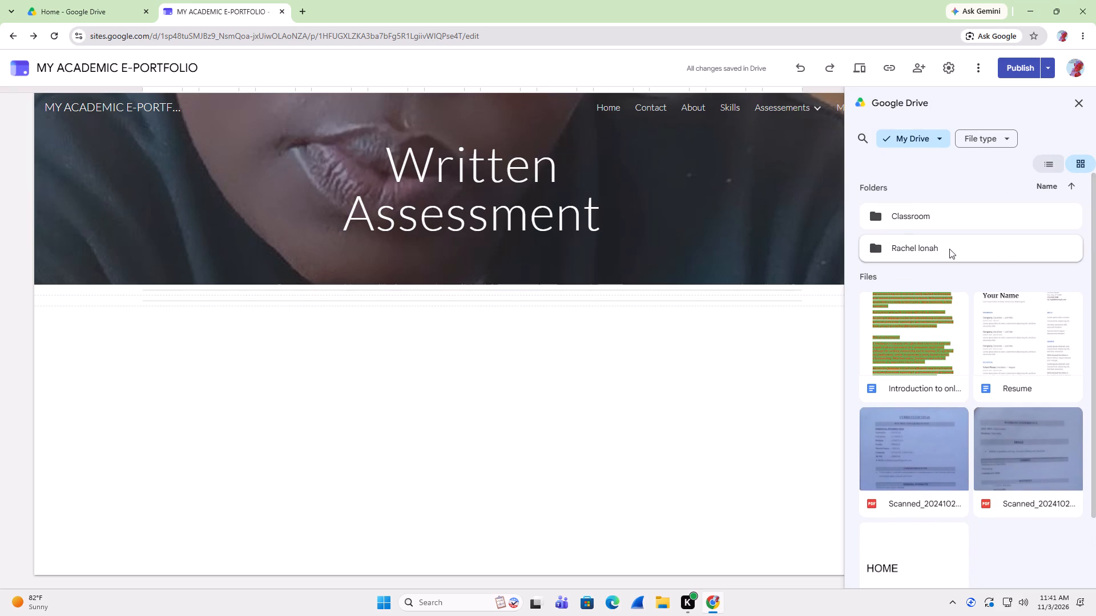
{"action": "double_click", "coordinate": [901, 249]}
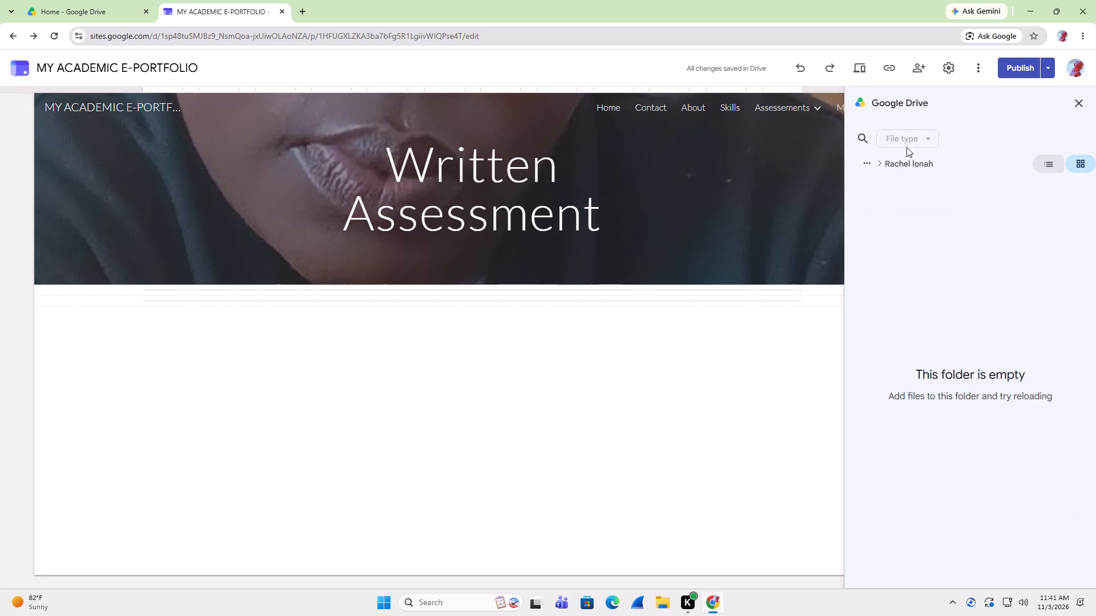
{"action": "left_click", "coordinate": [1047, 159]}
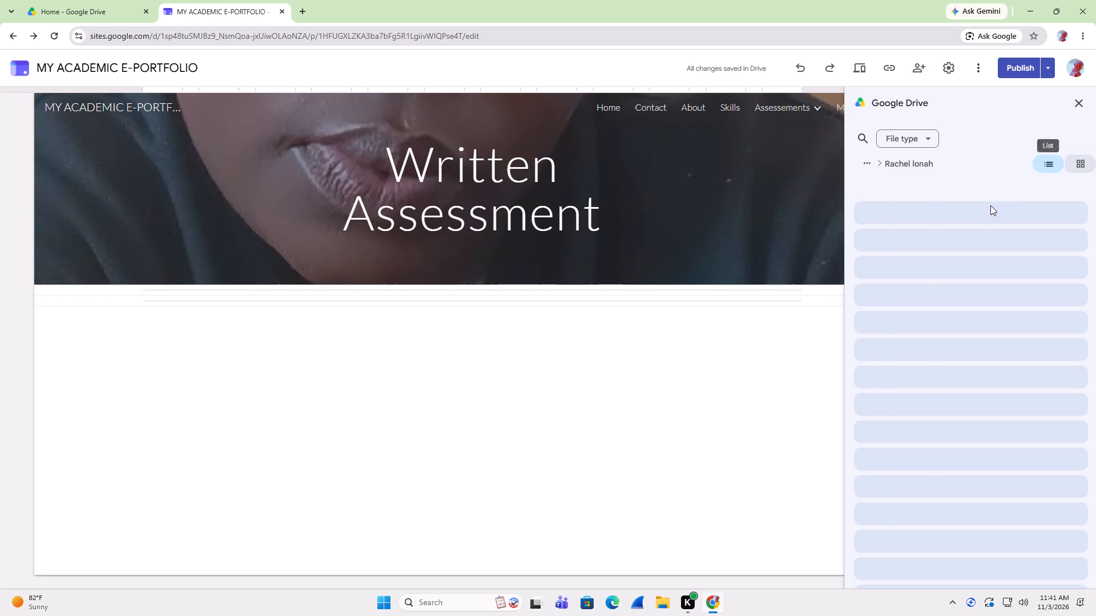
{"action": "left_click", "coordinate": [1050, 163]}
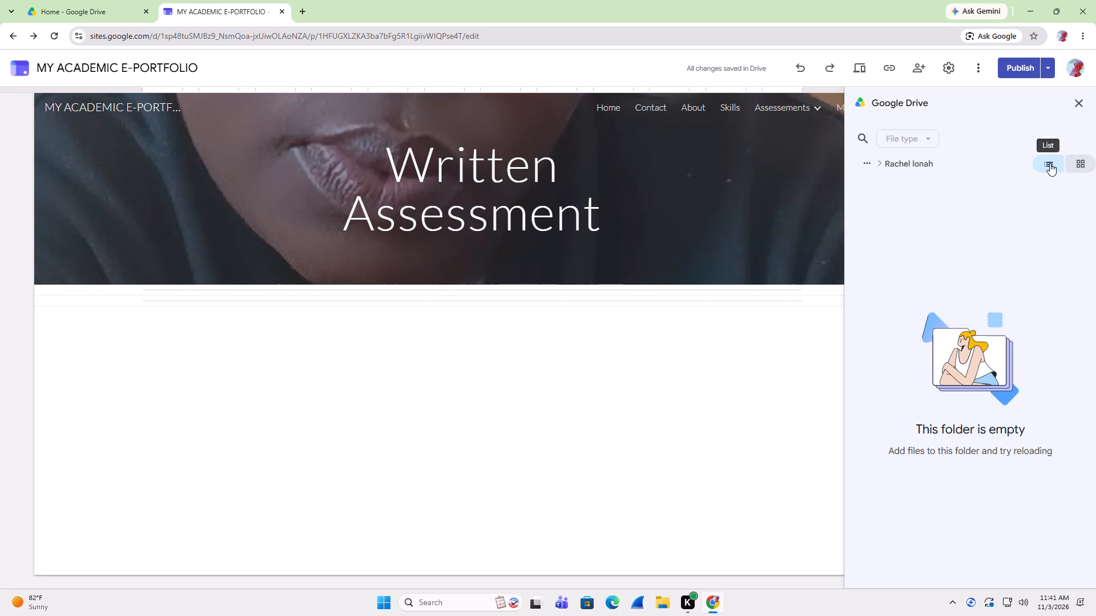
{"action": "triple_click", "coordinate": [1050, 163]}
{"action": "triple_click", "coordinate": [875, 162]}
{"action": "triple_click", "coordinate": [875, 162]}
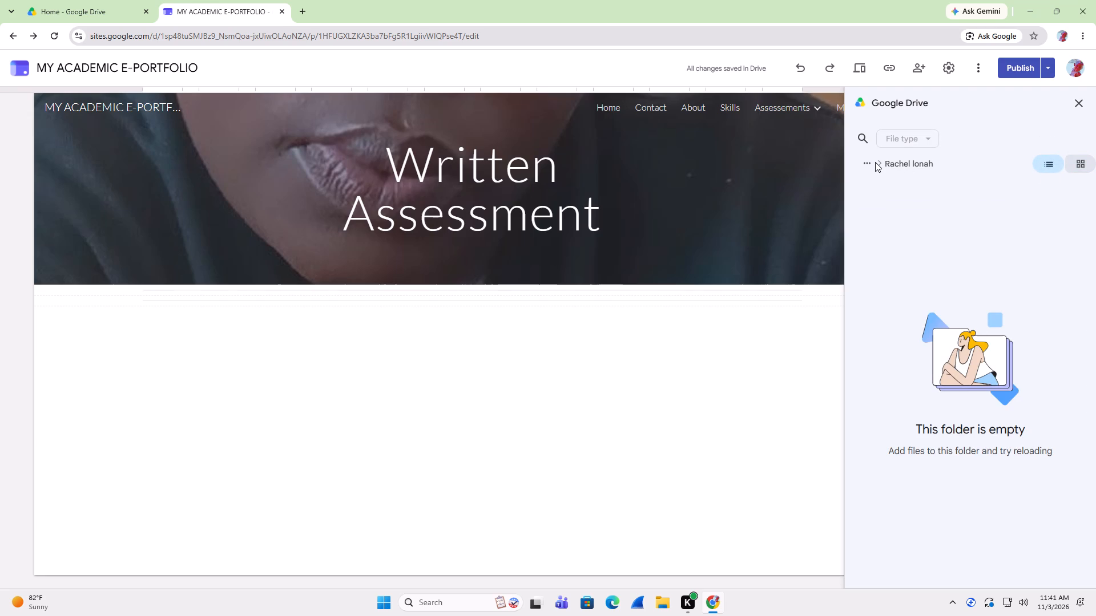
{"action": "left_click", "coordinate": [875, 162]}
{"action": "left_click_drag", "start_coordinate": [877, 165], "coordinate": [881, 174]}
{"action": "double_click", "coordinate": [881, 174]}
{"action": "triple_click", "coordinate": [901, 156]}
{"action": "double_click", "coordinate": [904, 159]}
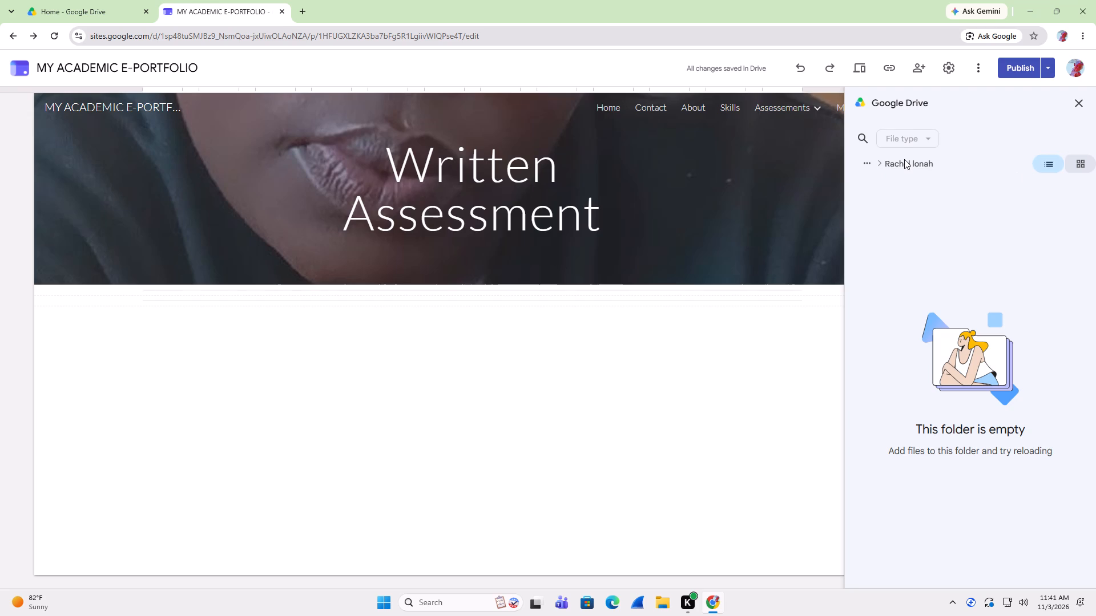
{"action": "triple_click", "coordinate": [908, 157]}
{"action": "double_click", "coordinate": [909, 160]}
{"action": "left_click", "coordinate": [1071, 108]}
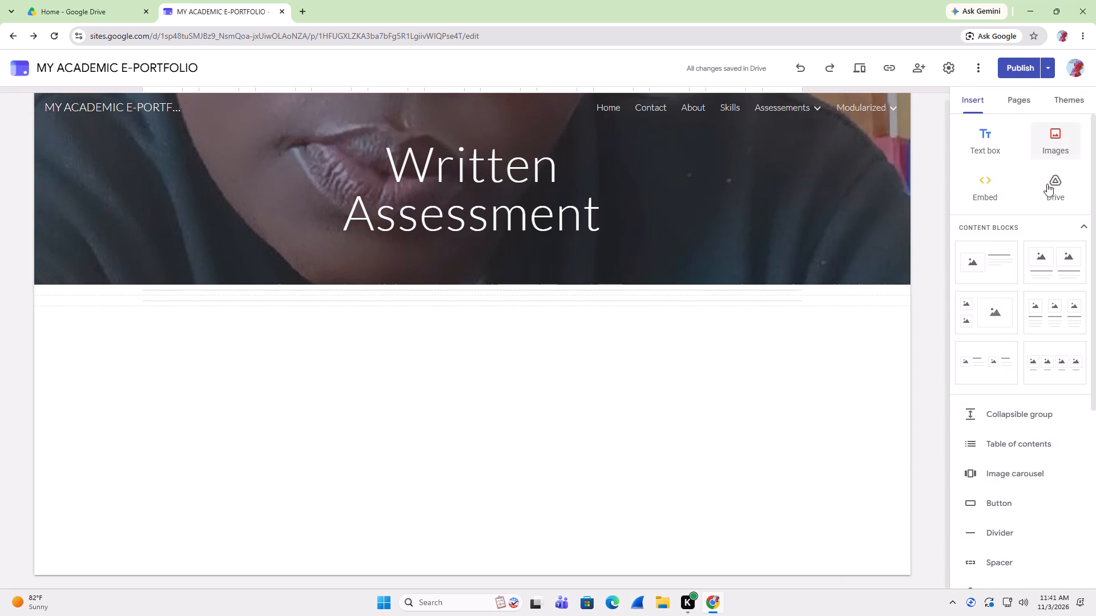
Look for an existing image to select in My Drive, its personal folder, the files shared with me and Google Images.
{"action": "left_click", "coordinate": [1047, 147]}
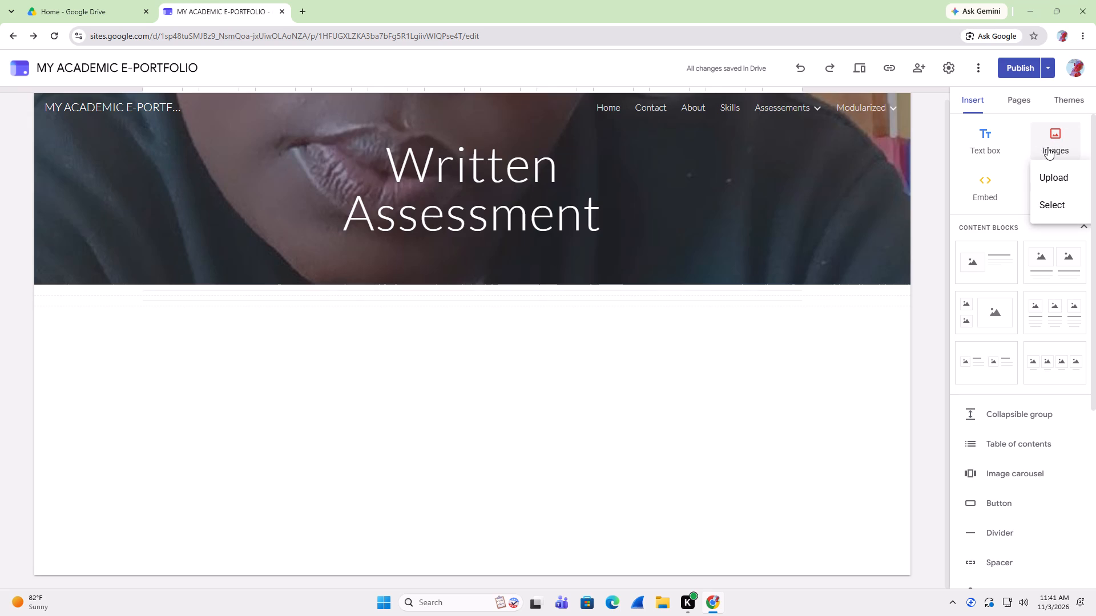
{"action": "left_click", "coordinate": [1047, 202]}
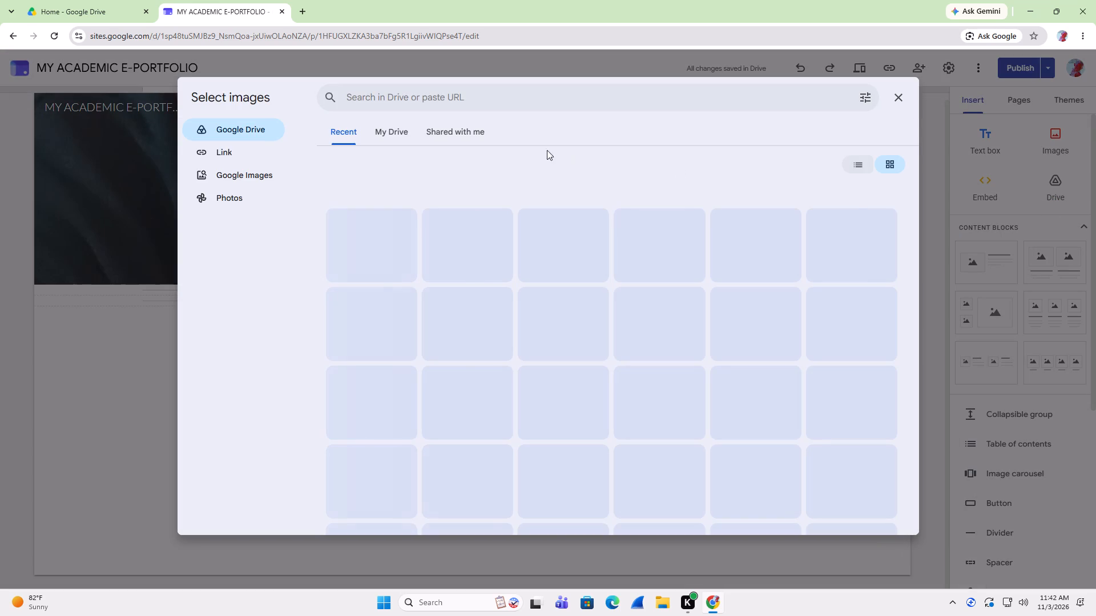
{"action": "left_click", "coordinate": [402, 130]}
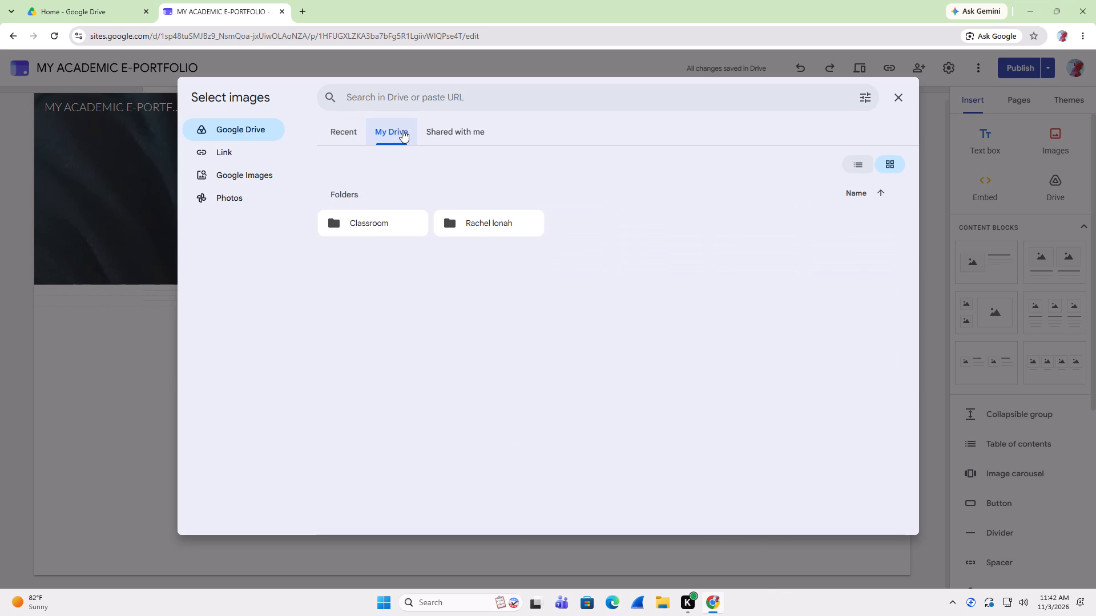
{"action": "left_click", "coordinate": [376, 220]}
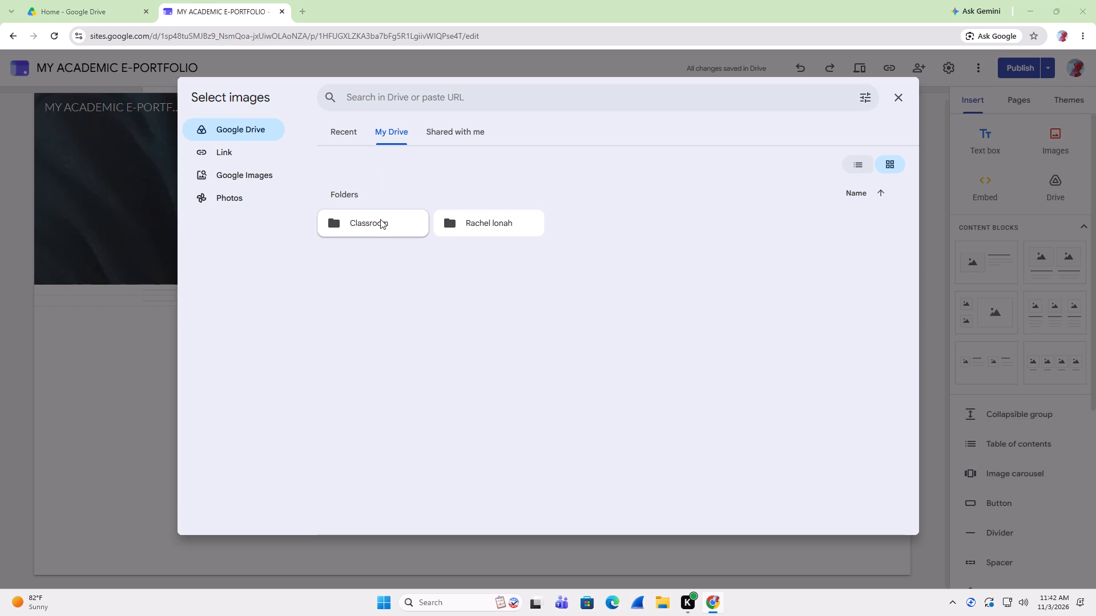
{"action": "left_click", "coordinate": [478, 225]}
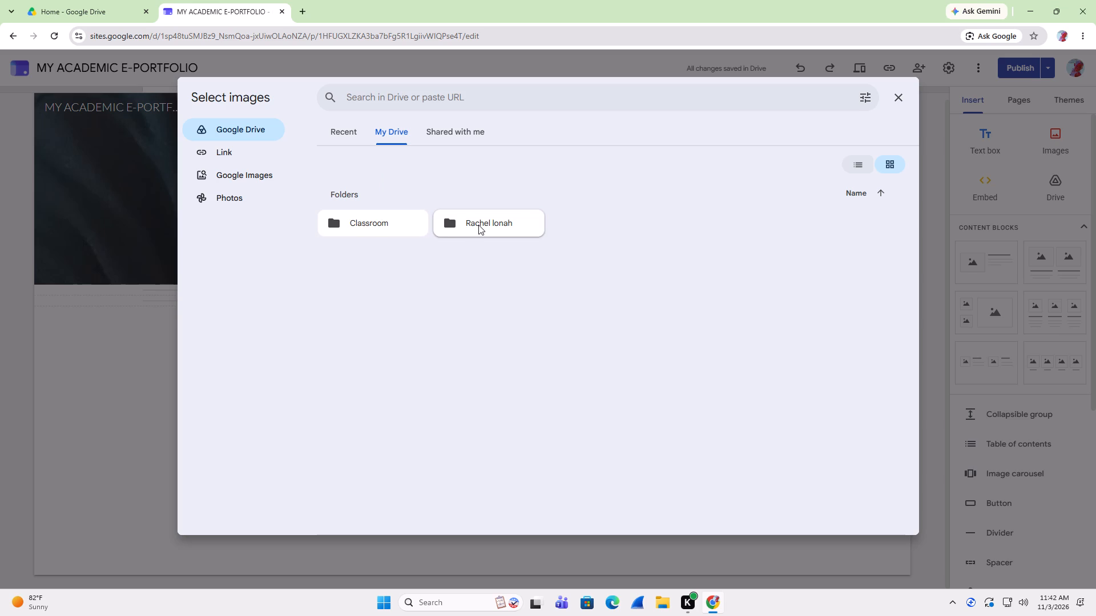
{"action": "triple_click", "coordinate": [478, 225]}
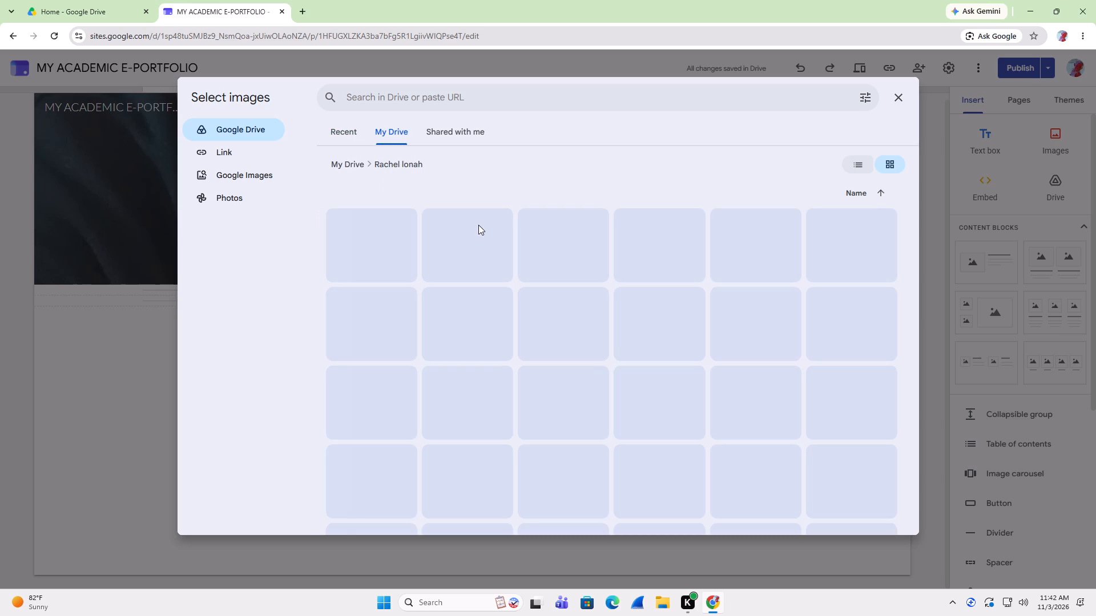
{"action": "left_click", "coordinate": [464, 140]}
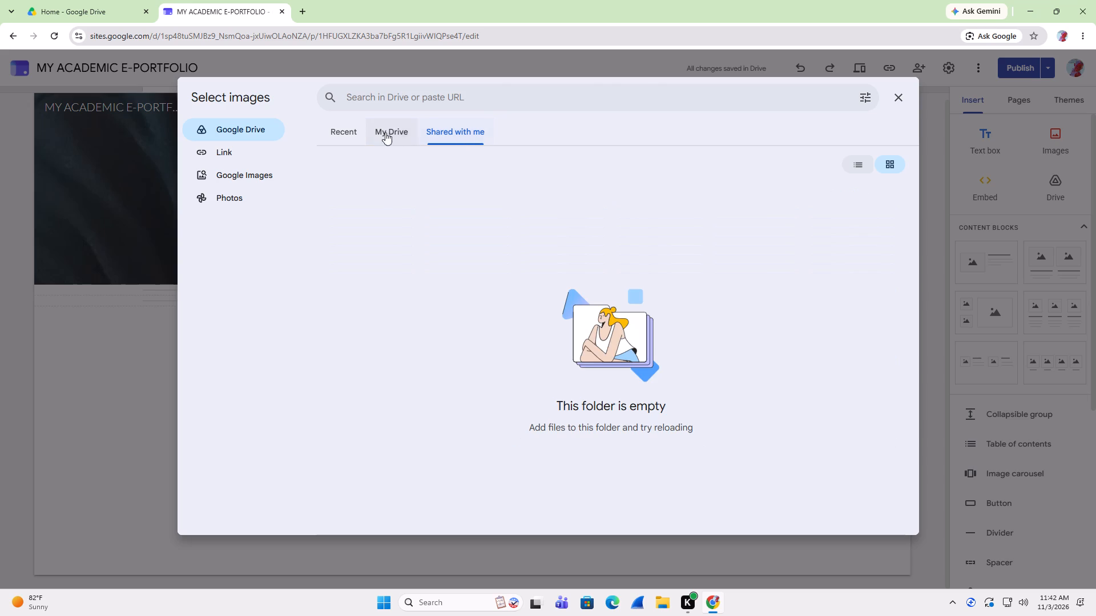
{"action": "left_click", "coordinate": [223, 168]}
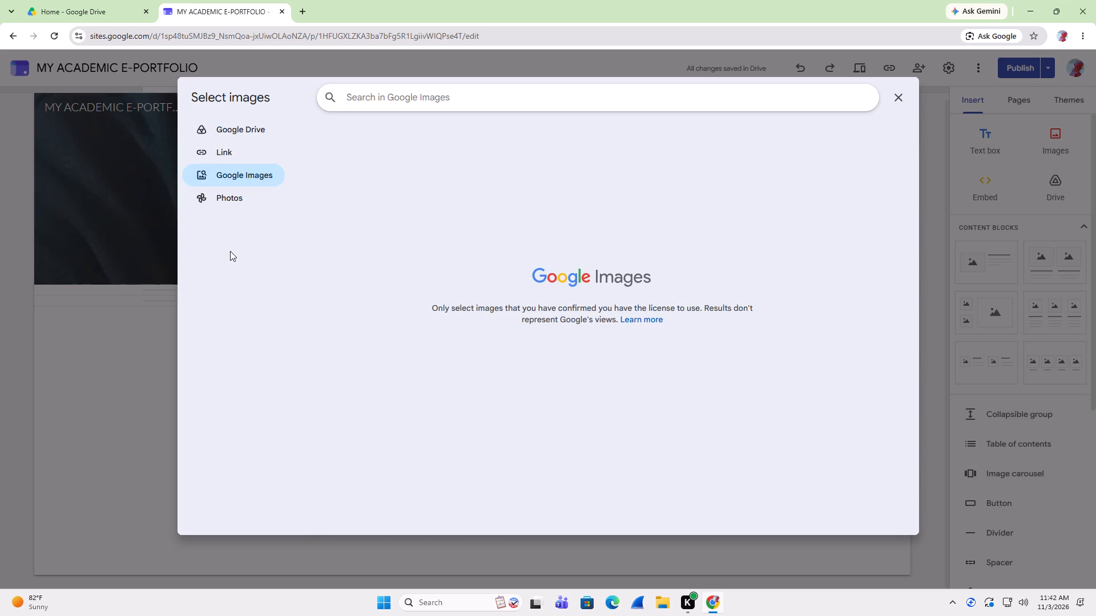
Browse the Google Photos library by date for a picture for the Written Assessment page.
{"action": "left_click", "coordinate": [232, 200]}
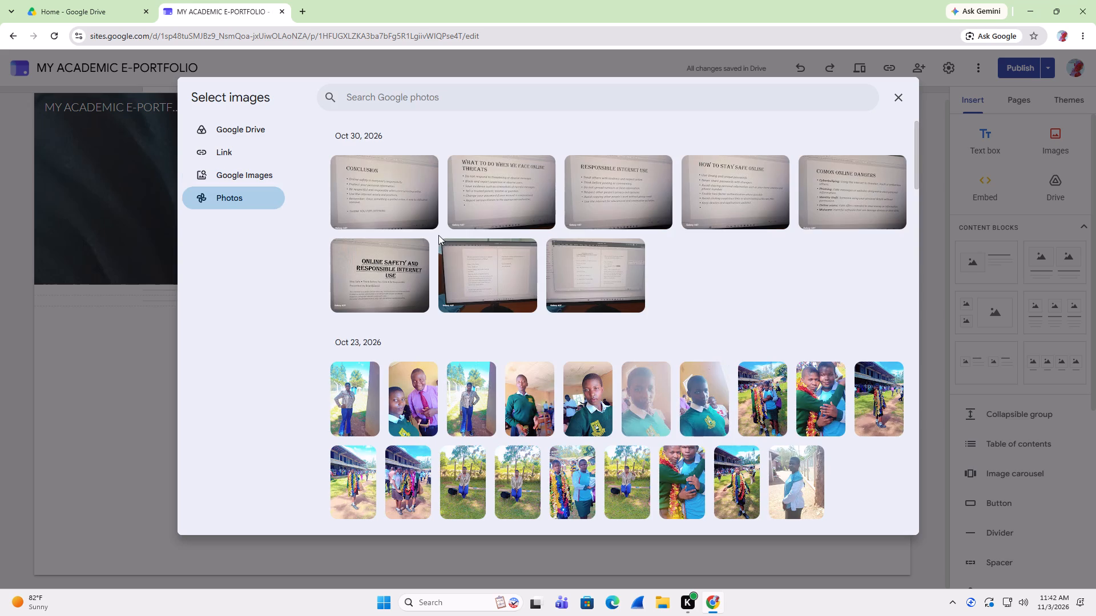
{"action": "scroll", "coordinate": [438, 235], "scroll_direction": "down", "scroll_amount": 11}
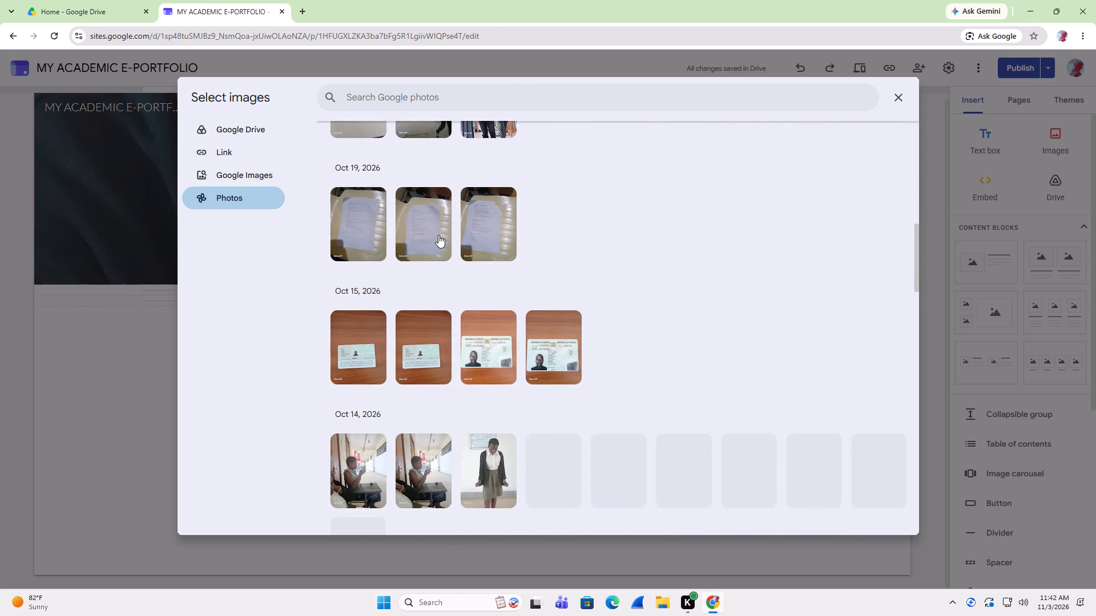
{"action": "scroll", "coordinate": [438, 235], "scroll_direction": "down", "scroll_amount": 8}
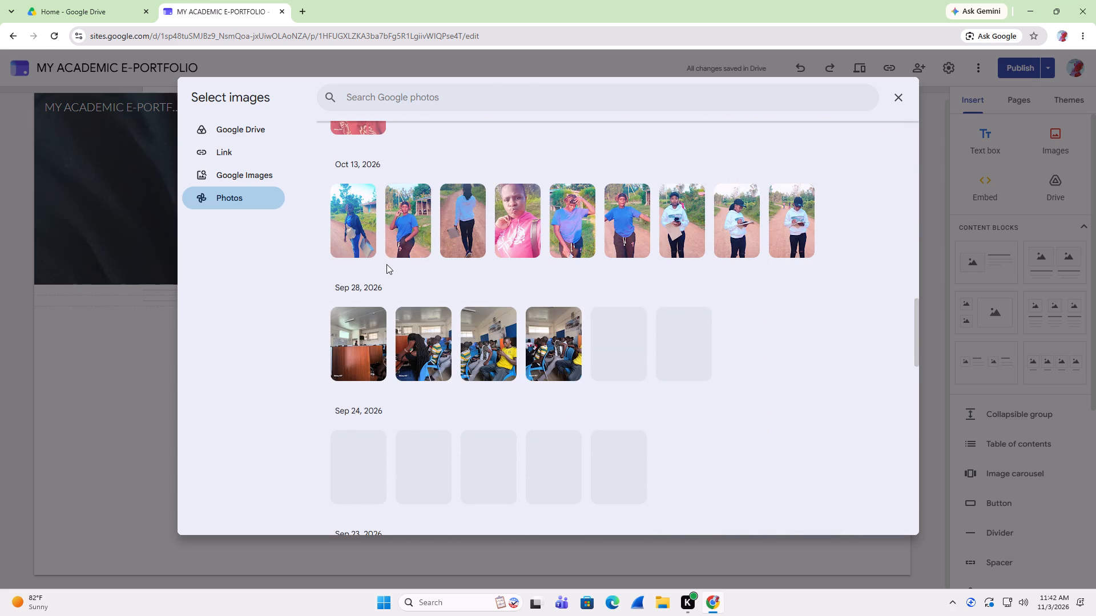
{"action": "scroll", "coordinate": [386, 264], "scroll_direction": "down", "scroll_amount": 9}
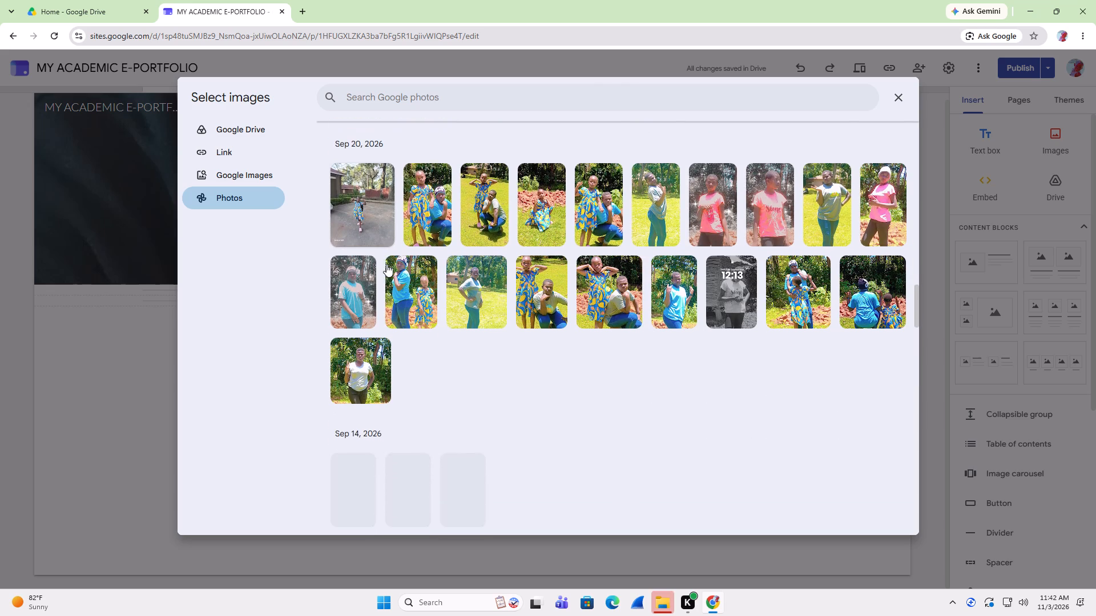
{"action": "scroll", "coordinate": [386, 264], "scroll_direction": "down", "scroll_amount": 6}
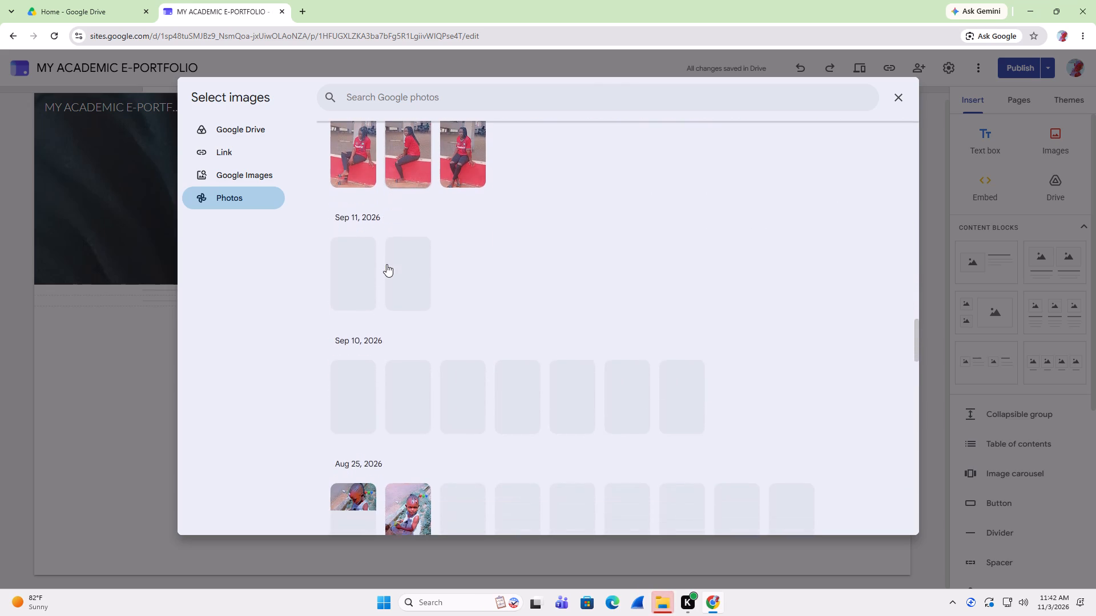
{"action": "scroll", "coordinate": [386, 264], "scroll_direction": "down", "scroll_amount": 8}
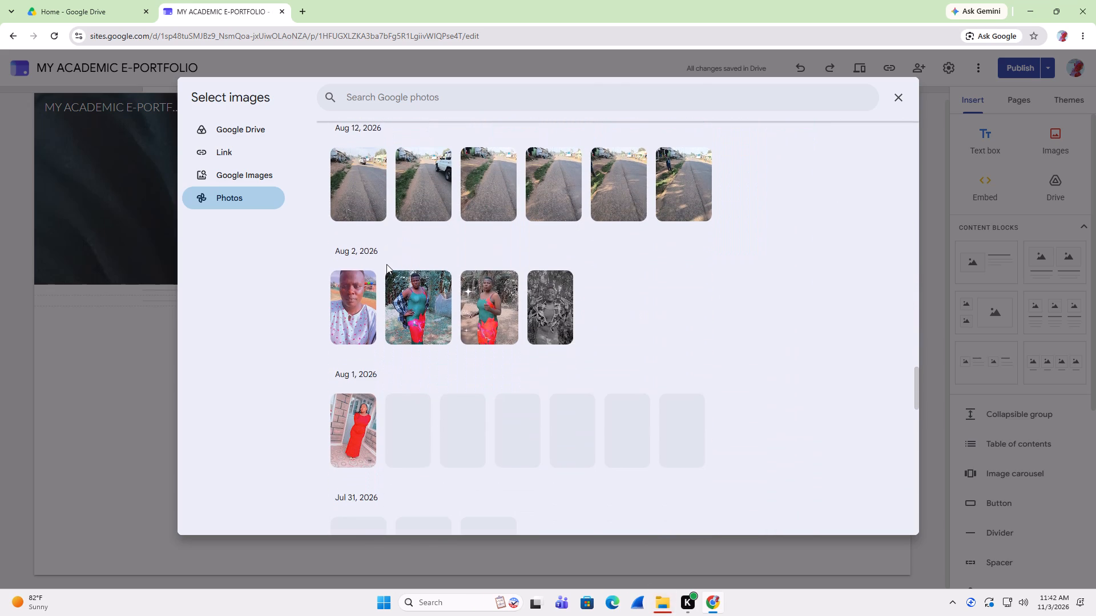
{"action": "scroll", "coordinate": [386, 264], "scroll_direction": "down", "scroll_amount": 6}
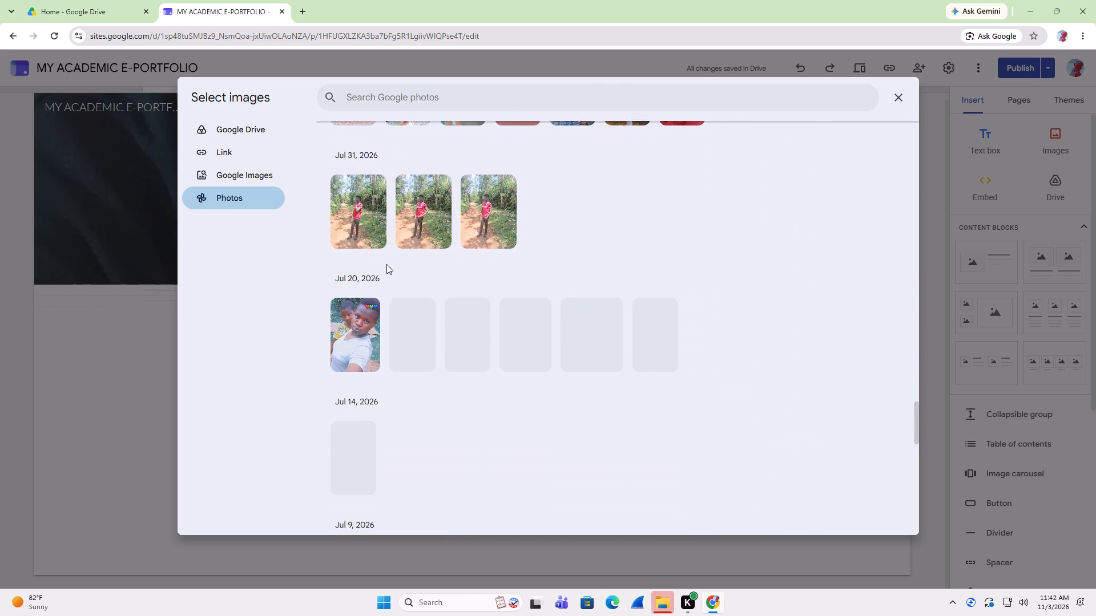
{"action": "scroll", "coordinate": [386, 264], "scroll_direction": "down", "scroll_amount": 6}
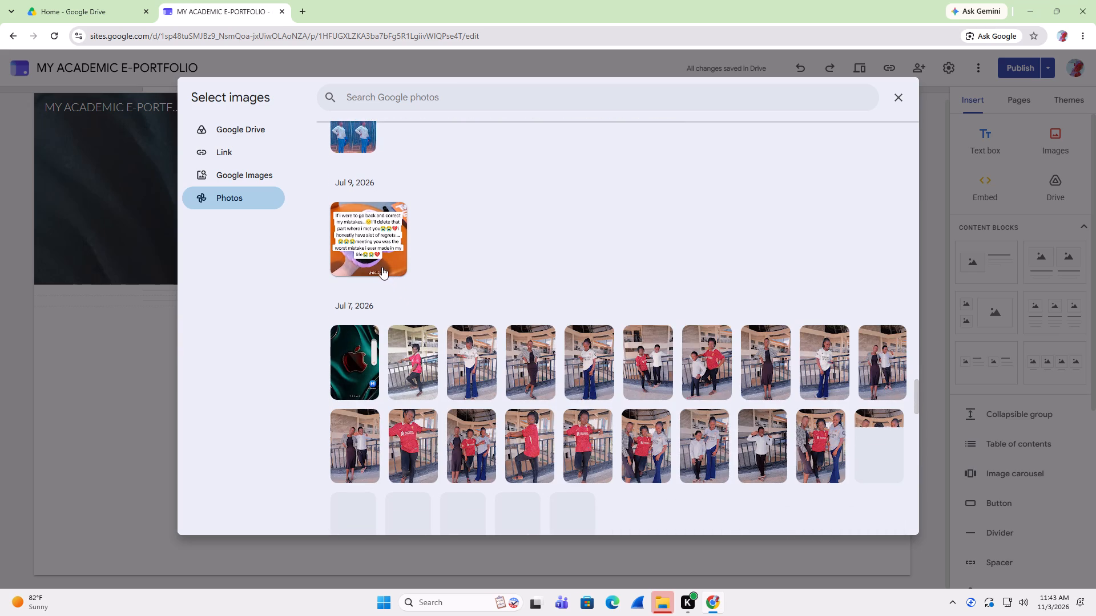
{"action": "scroll", "coordinate": [365, 290], "scroll_direction": "down", "scroll_amount": 1}
{"action": "scroll", "coordinate": [364, 291], "scroll_direction": "up", "scroll_amount": 4}
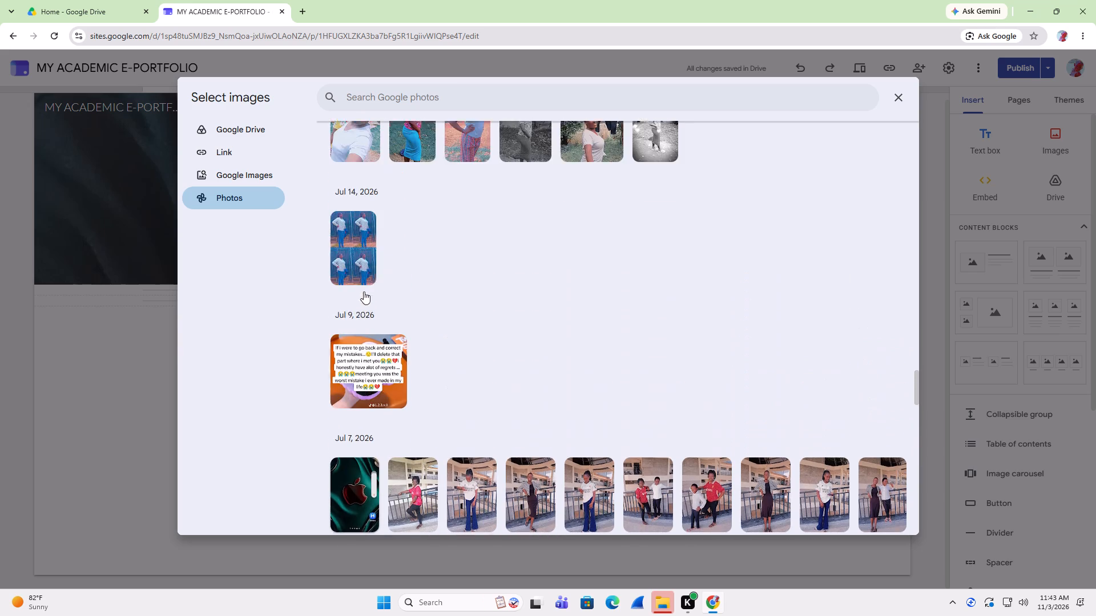
{"action": "scroll", "coordinate": [364, 291], "scroll_direction": "up", "scroll_amount": 16}
{"action": "scroll", "coordinate": [364, 291], "scroll_direction": "down", "scroll_amount": 3}
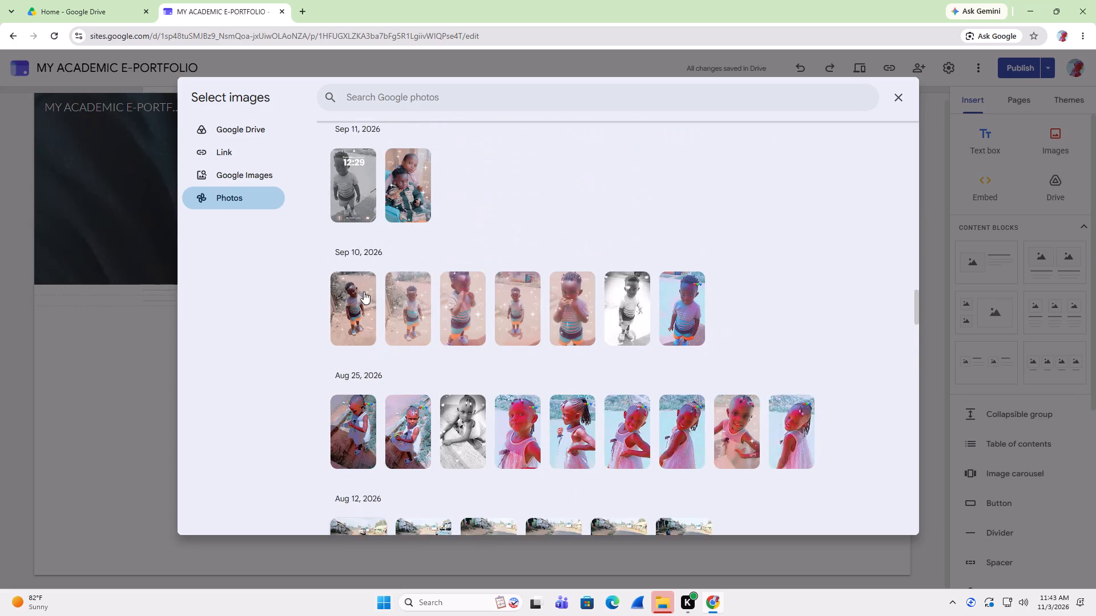
{"action": "scroll", "coordinate": [364, 291], "scroll_direction": "down", "scroll_amount": 8}
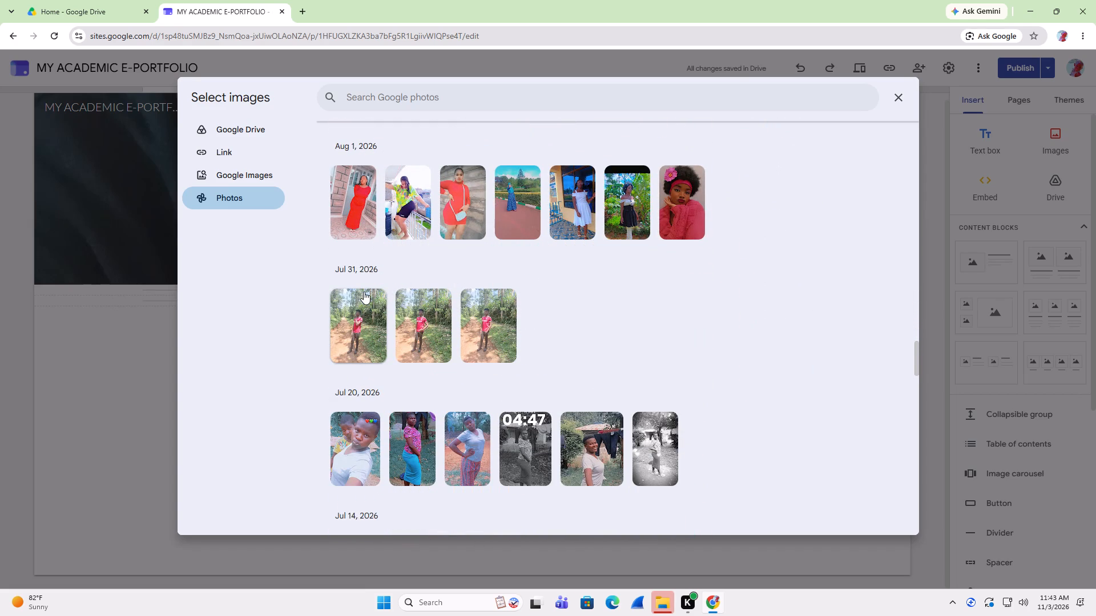
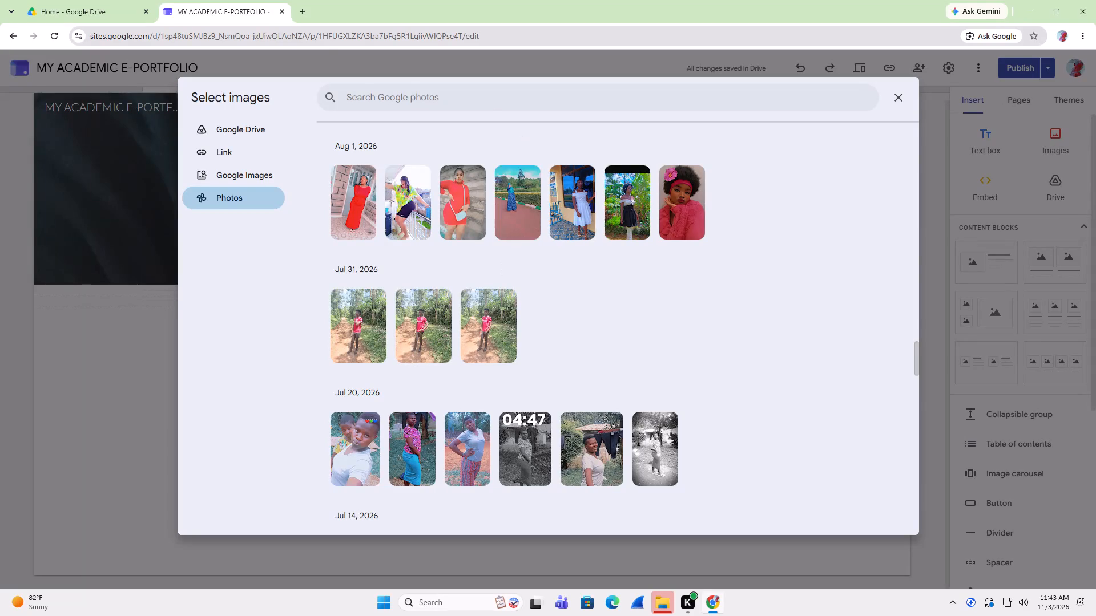
Look further back through the Google Photos library, from August to mid-March 2026, for a picture for the Written Assessment page.
{"action": "scroll", "coordinate": [419, 368], "scroll_direction": "down", "scroll_amount": 2}
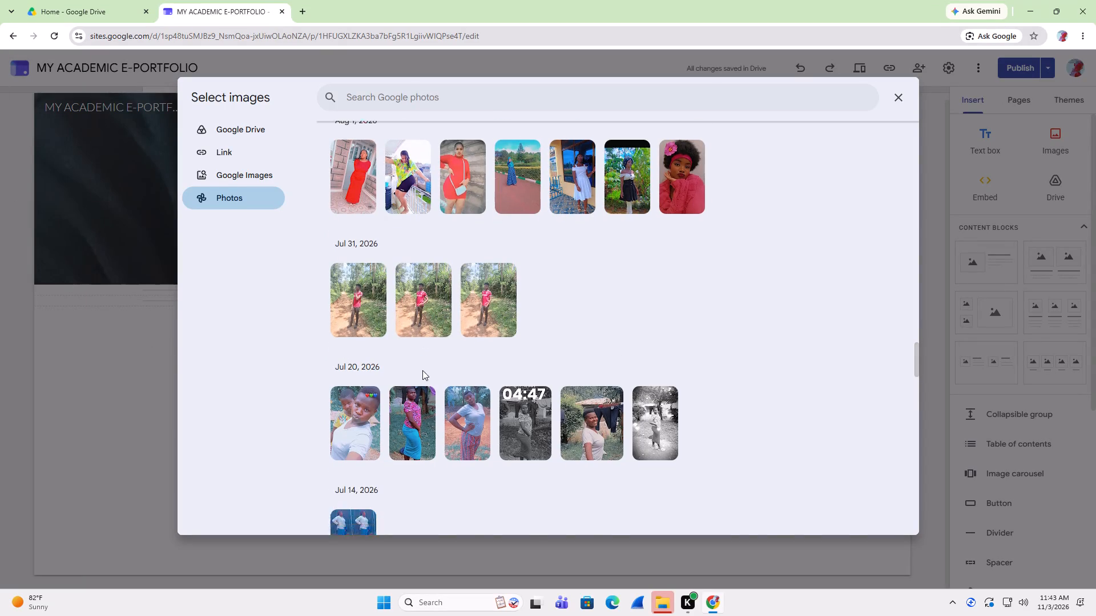
{"action": "scroll", "coordinate": [422, 370], "scroll_direction": "down", "scroll_amount": 10}
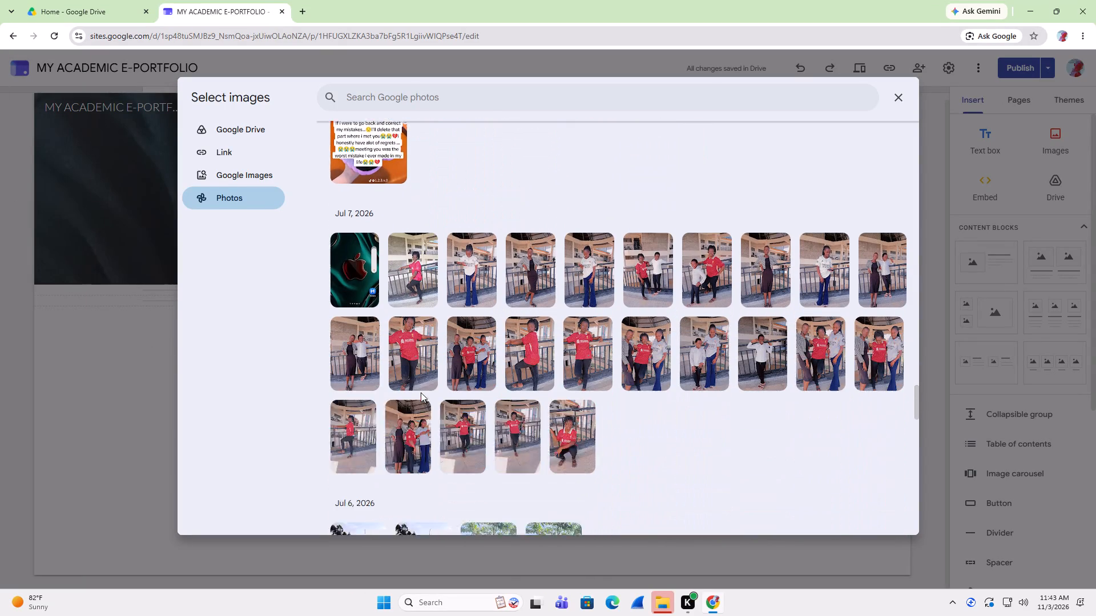
{"action": "scroll", "coordinate": [421, 392], "scroll_direction": "down", "scroll_amount": 11}
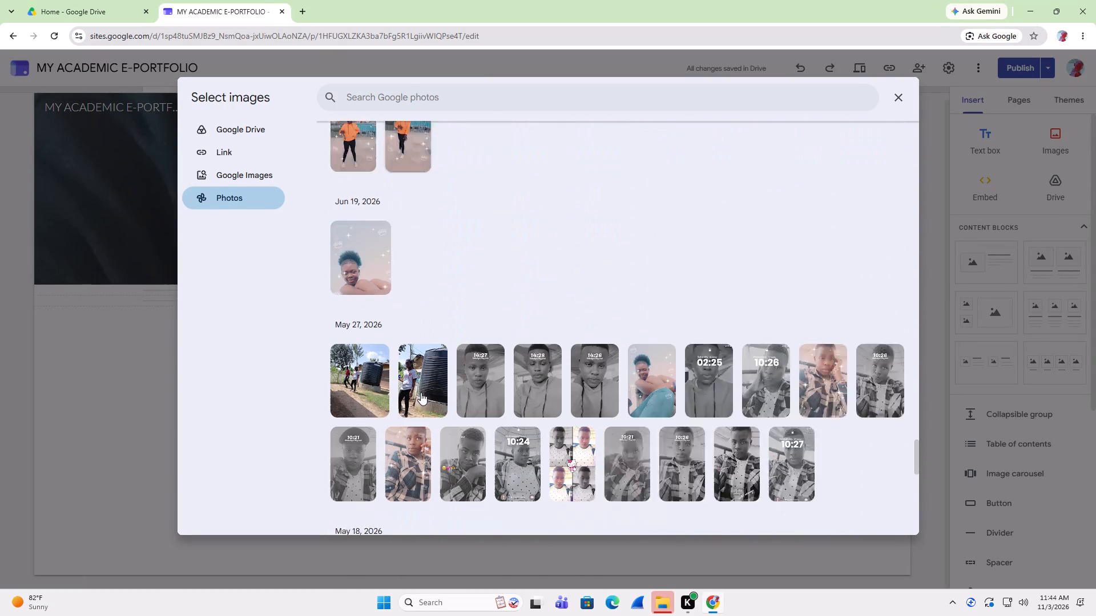
{"action": "scroll", "coordinate": [421, 392], "scroll_direction": "down", "scroll_amount": 6}
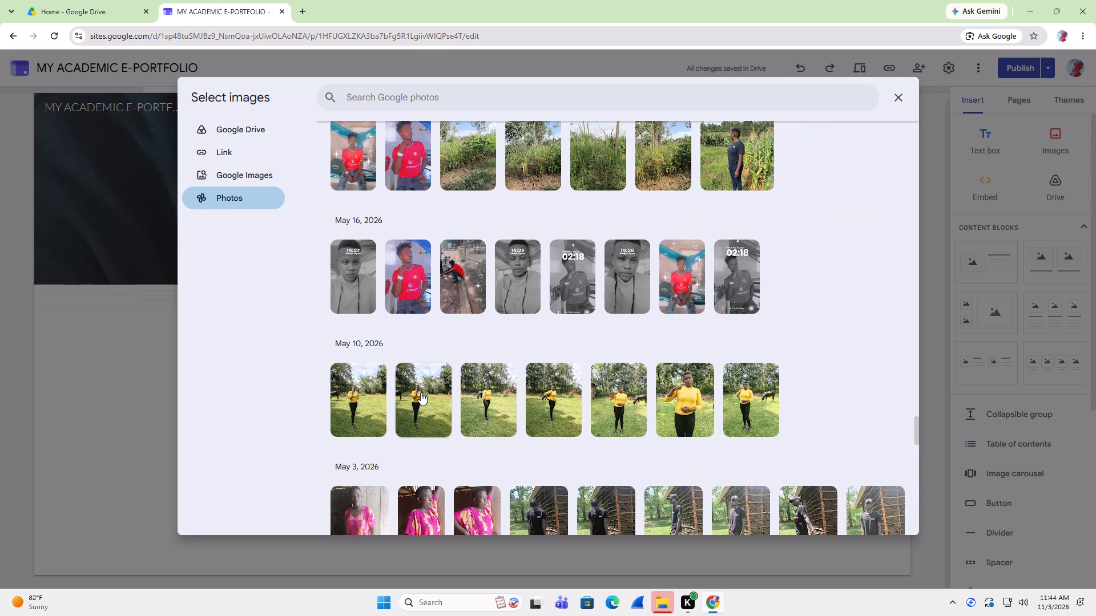
{"action": "scroll", "coordinate": [421, 392], "scroll_direction": "up", "scroll_amount": 2}
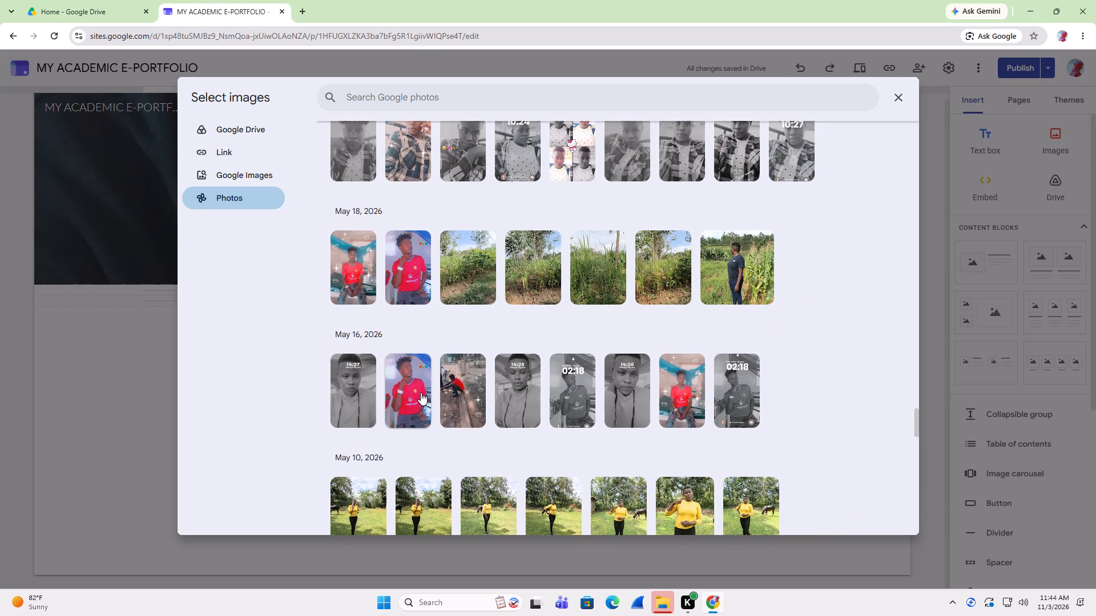
{"action": "scroll", "coordinate": [421, 392], "scroll_direction": "down", "scroll_amount": 6}
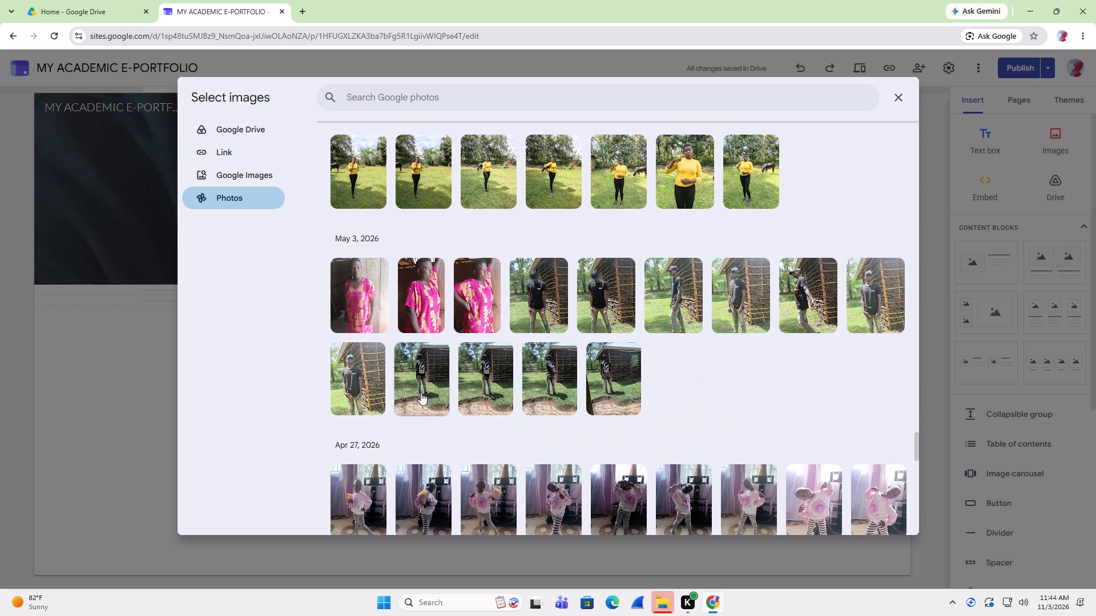
{"action": "scroll", "coordinate": [421, 392], "scroll_direction": "down", "scroll_amount": 11}
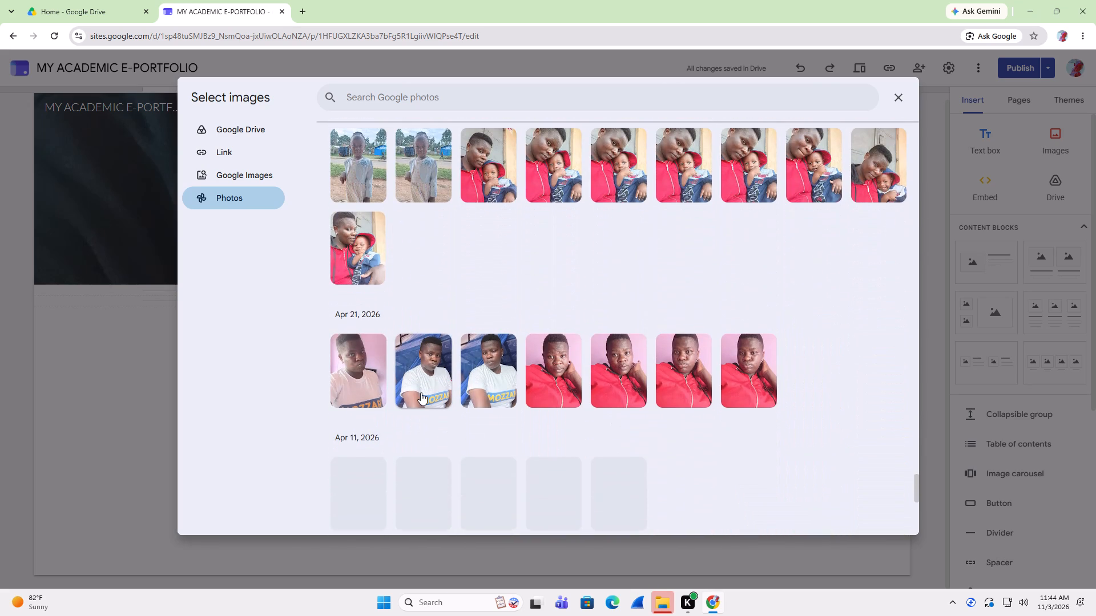
{"action": "scroll", "coordinate": [421, 392], "scroll_direction": "down", "scroll_amount": 3}
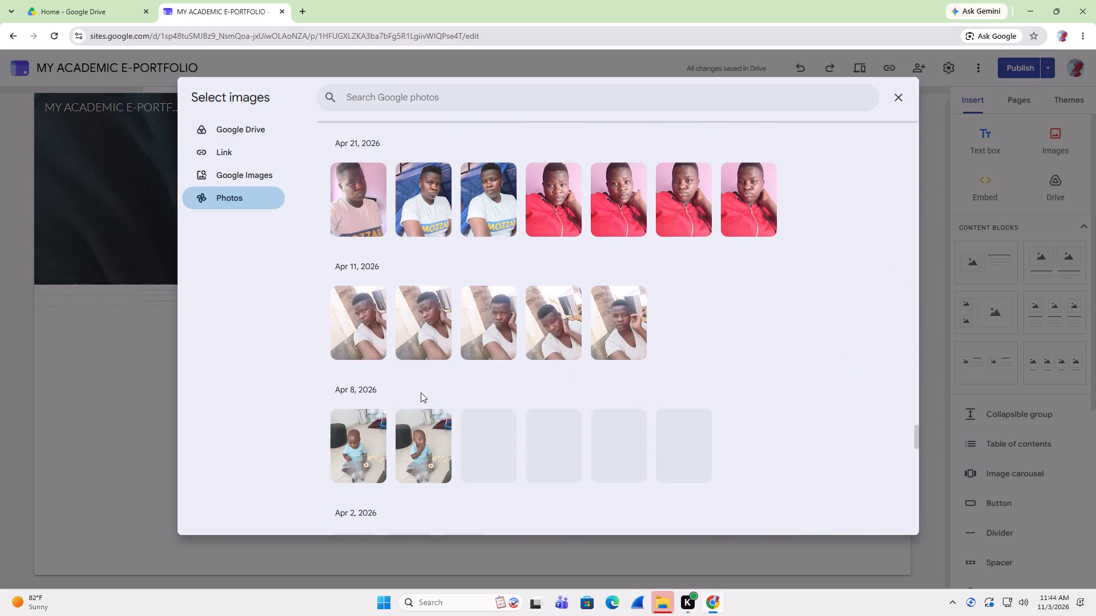
{"action": "scroll", "coordinate": [421, 392], "scroll_direction": "down", "scroll_amount": 7}
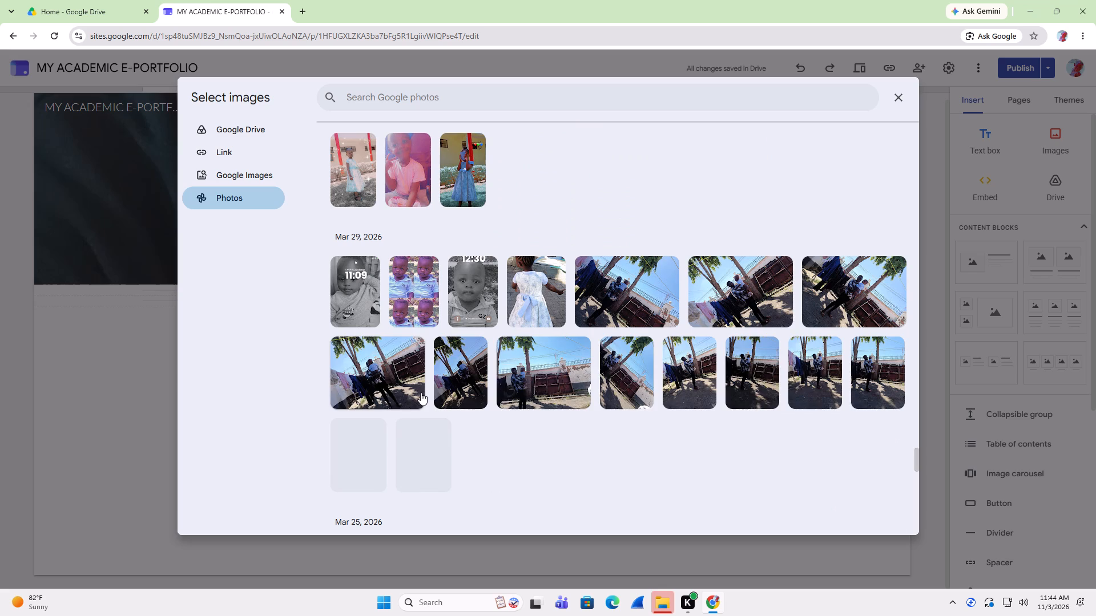
{"action": "scroll", "coordinate": [421, 392], "scroll_direction": "down", "scroll_amount": 6}
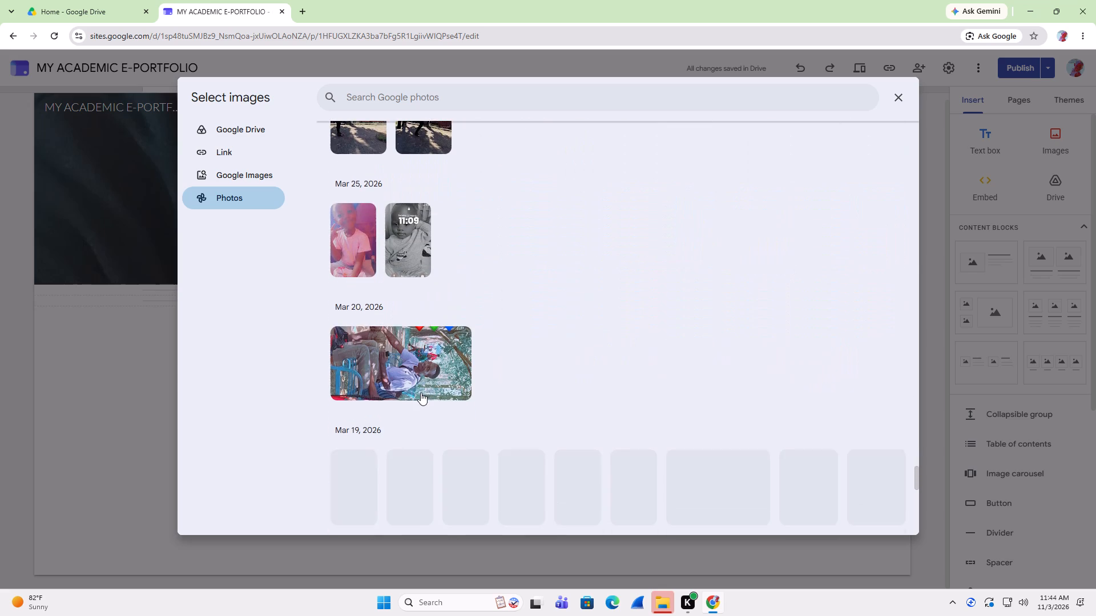
{"action": "scroll", "coordinate": [421, 392], "scroll_direction": "down", "scroll_amount": 4}
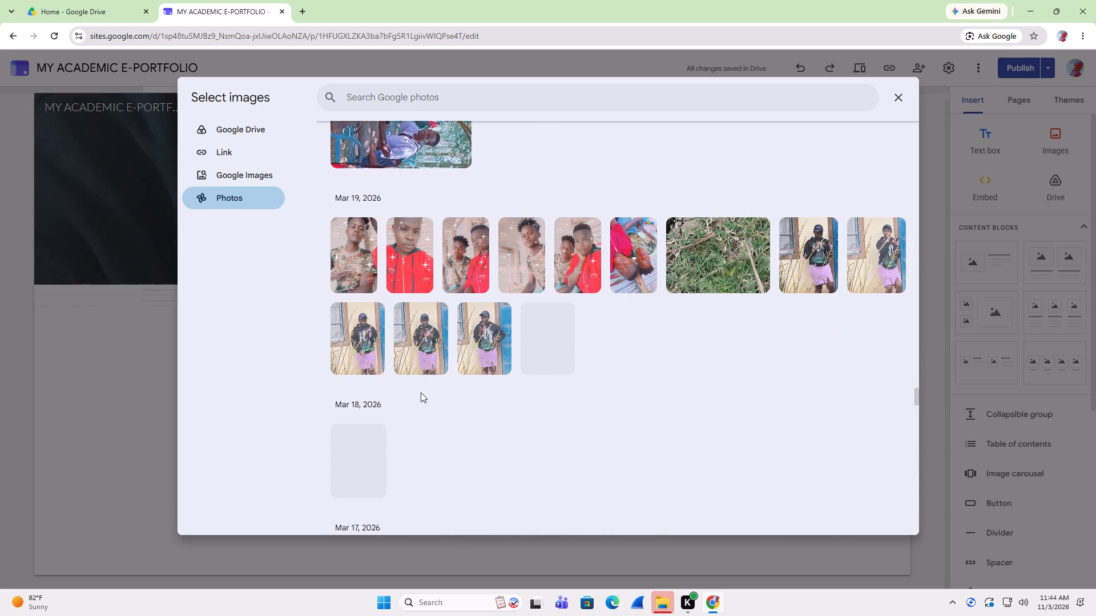
{"action": "scroll", "coordinate": [421, 392], "scroll_direction": "down", "scroll_amount": 6}
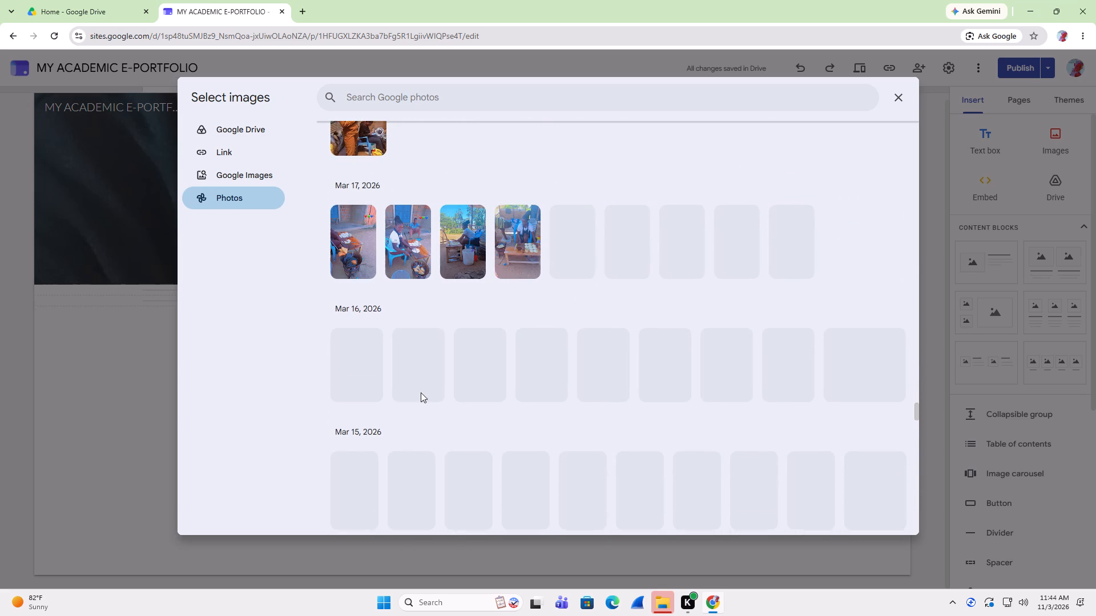
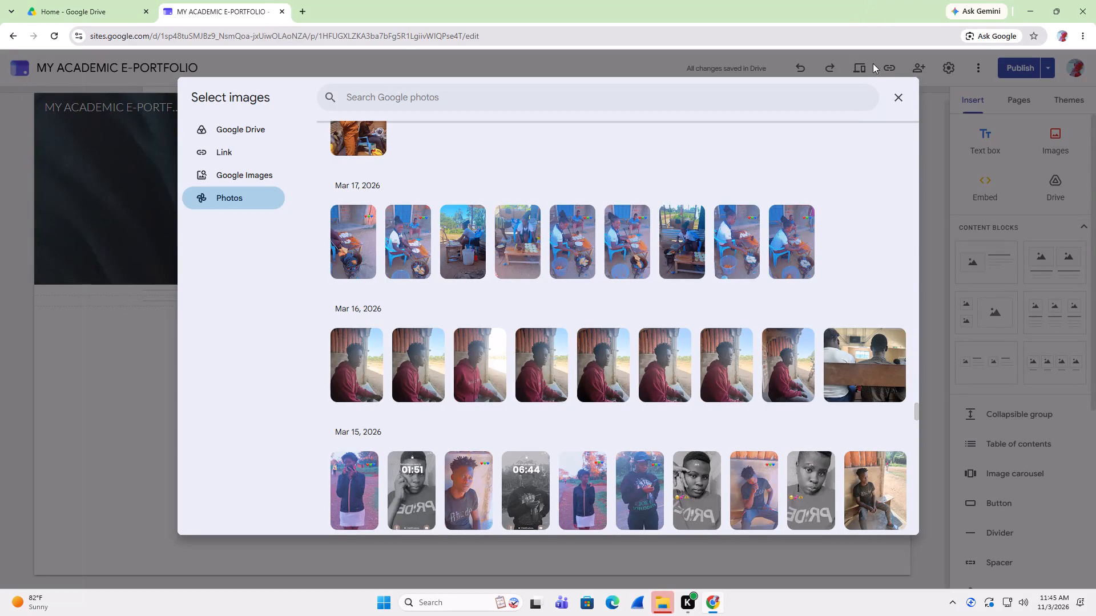
Close the Google Photos image picker without inserting a picture on the Written Assessment page.
{"action": "left_click", "coordinate": [898, 95]}
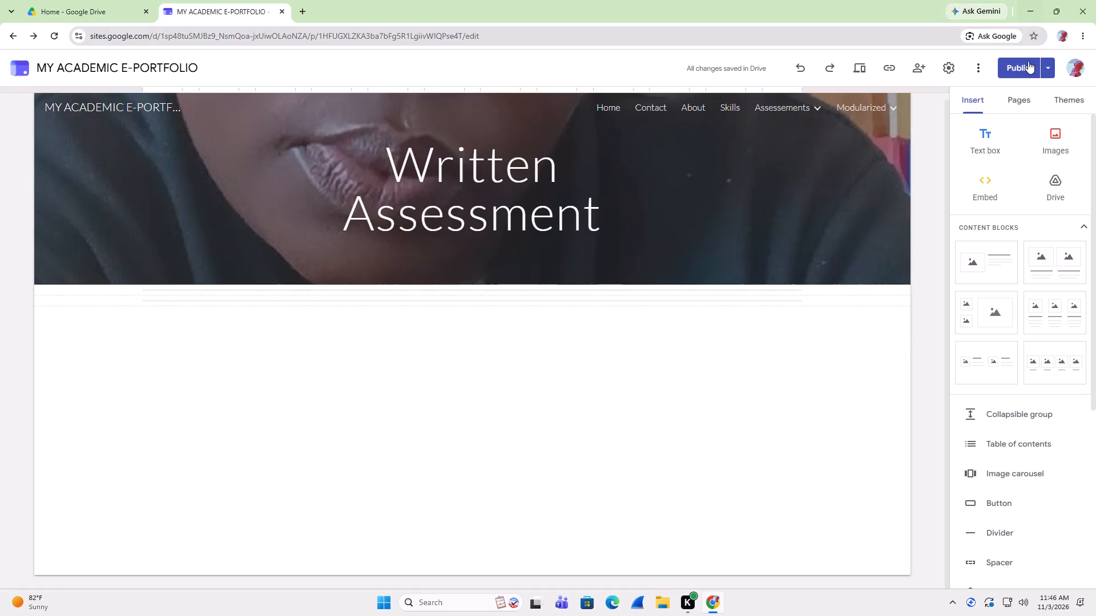
Sign out of the current Google account from the site editor.
{"action": "left_click", "coordinate": [1071, 62]}
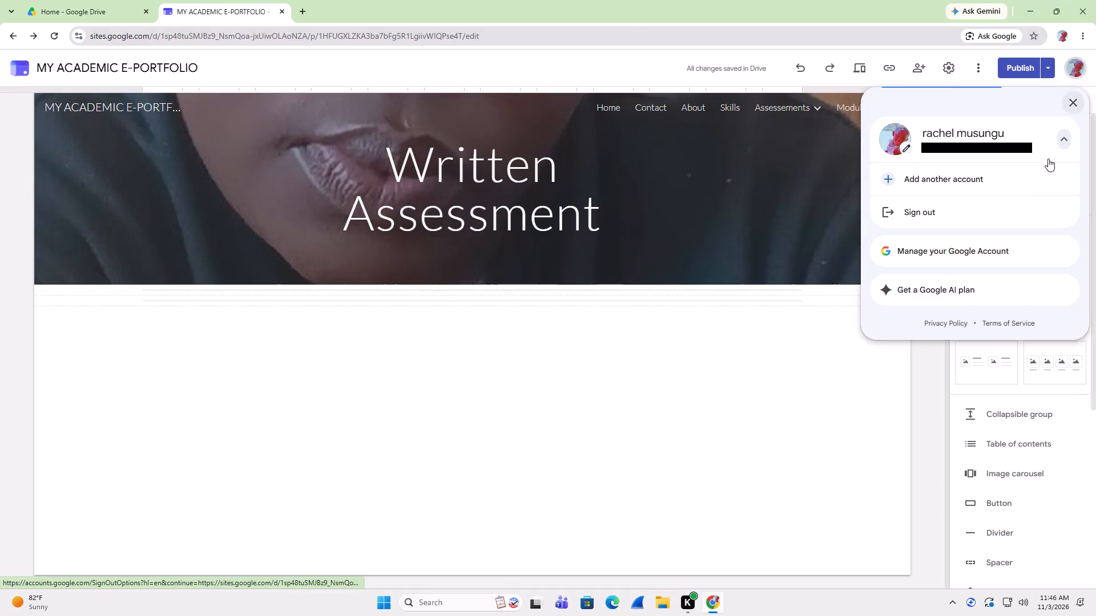
{"action": "left_click", "coordinate": [994, 208]}
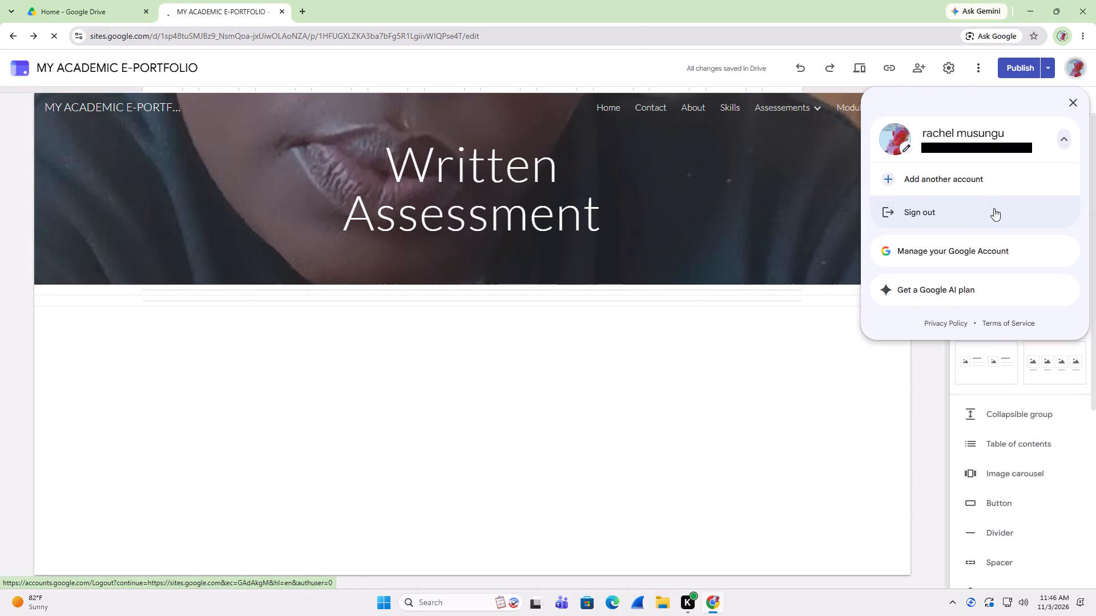
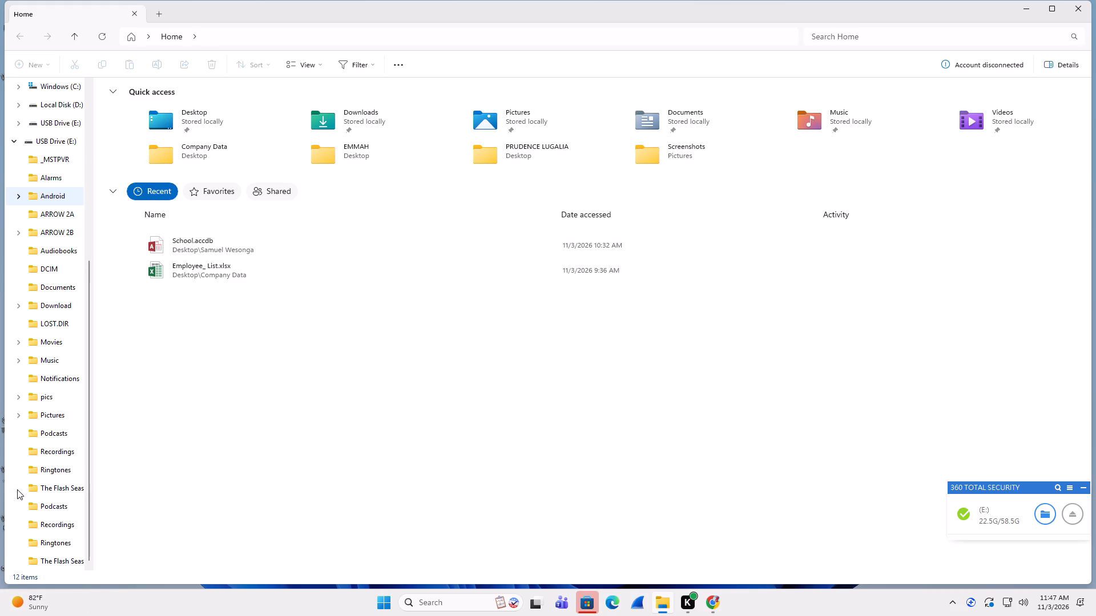
Open the USB Drive (E:) in File Explorer.
{"action": "scroll", "coordinate": [19, 476], "scroll_direction": "down", "scroll_amount": 2}
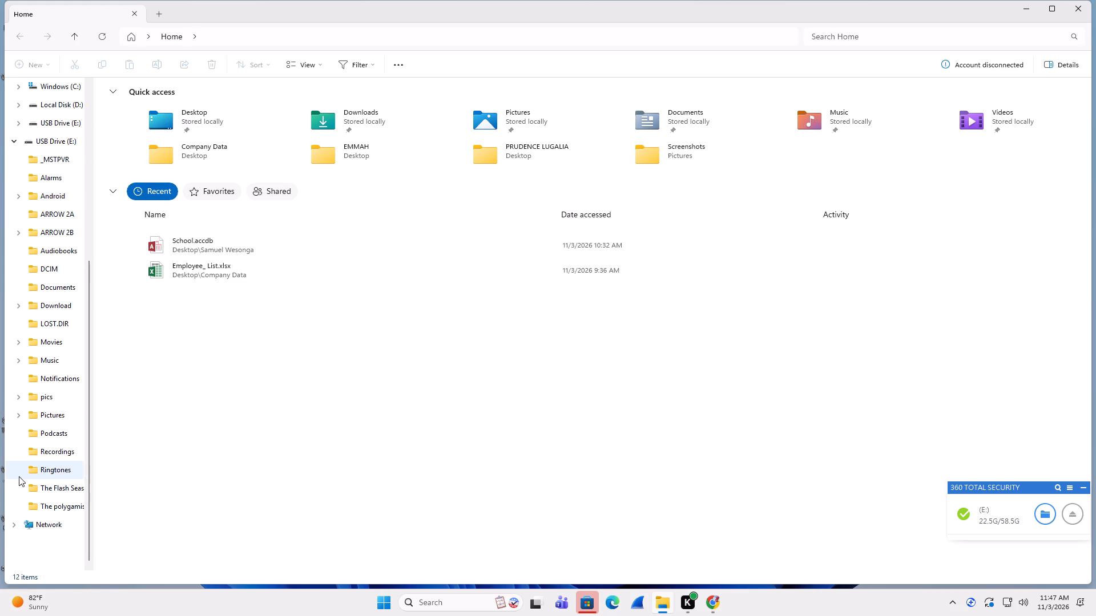
{"action": "scroll", "coordinate": [42, 469], "scroll_direction": "up", "scroll_amount": 3}
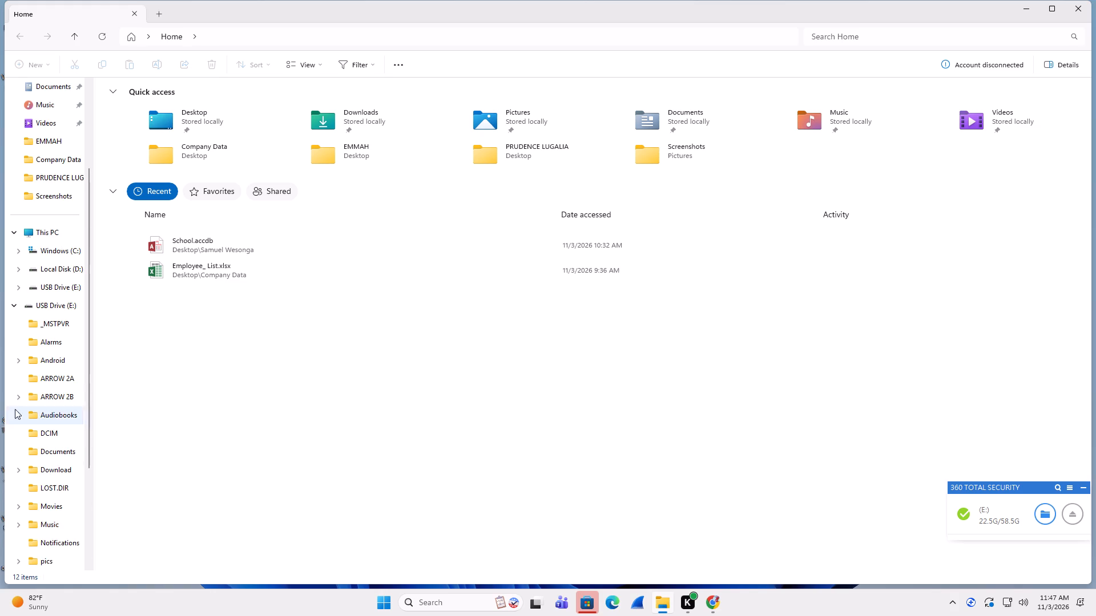
{"action": "left_click", "coordinate": [61, 307]}
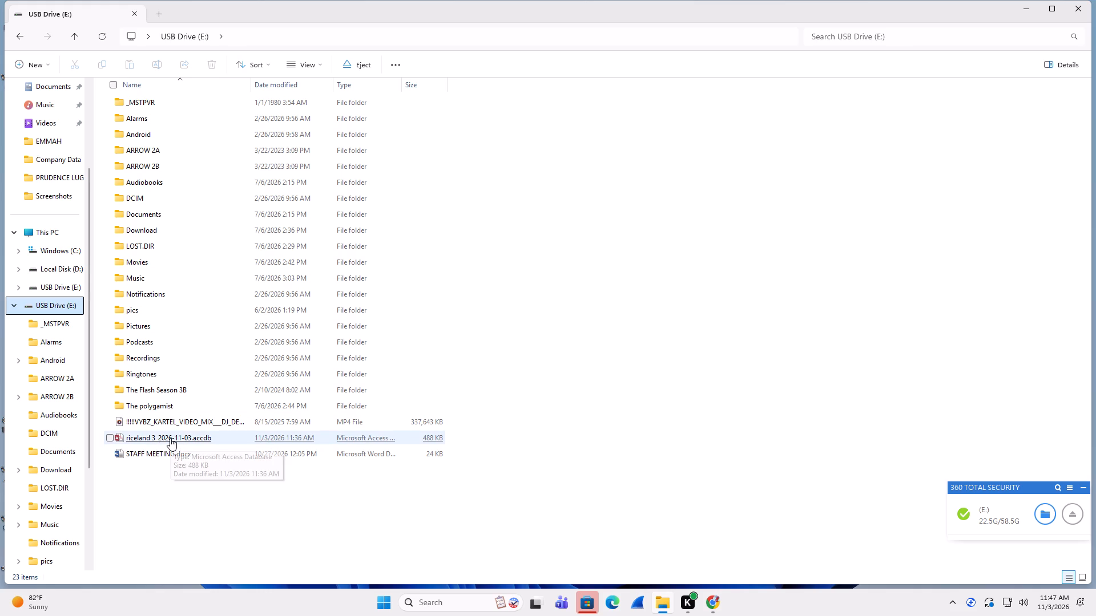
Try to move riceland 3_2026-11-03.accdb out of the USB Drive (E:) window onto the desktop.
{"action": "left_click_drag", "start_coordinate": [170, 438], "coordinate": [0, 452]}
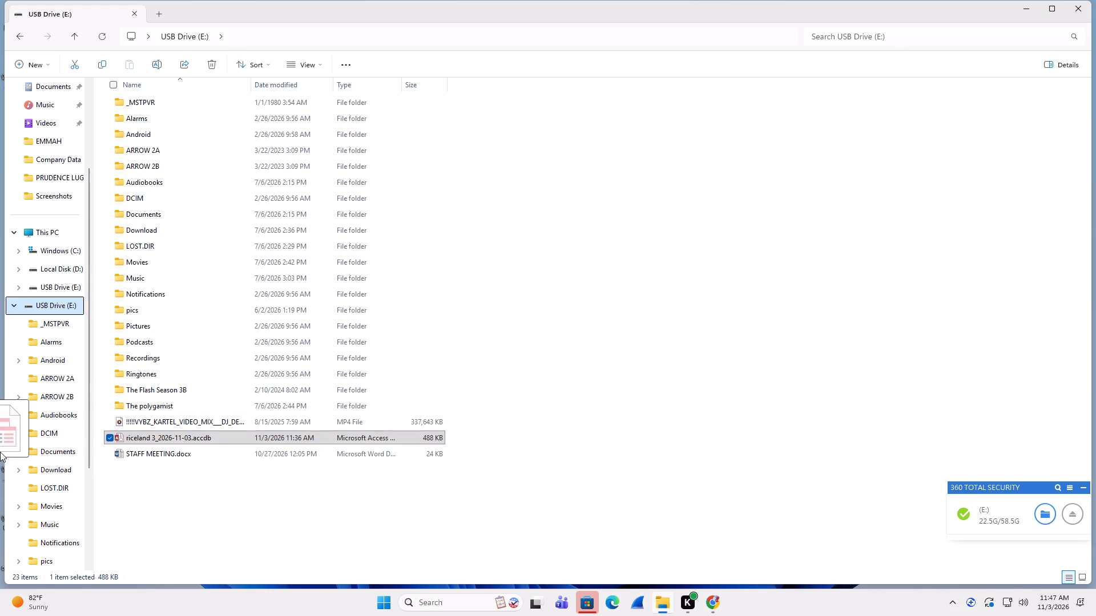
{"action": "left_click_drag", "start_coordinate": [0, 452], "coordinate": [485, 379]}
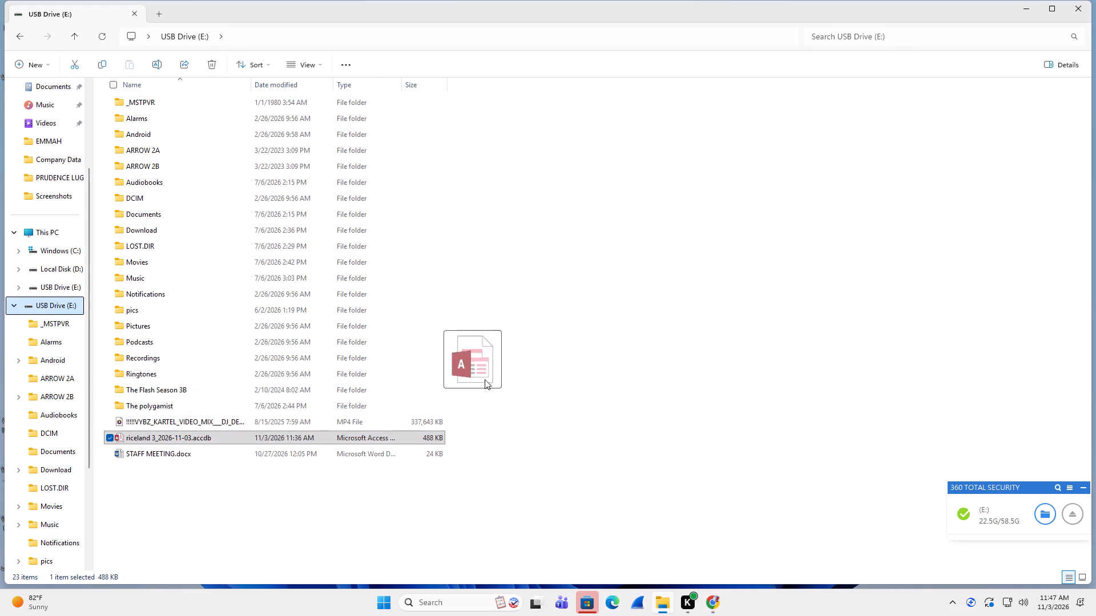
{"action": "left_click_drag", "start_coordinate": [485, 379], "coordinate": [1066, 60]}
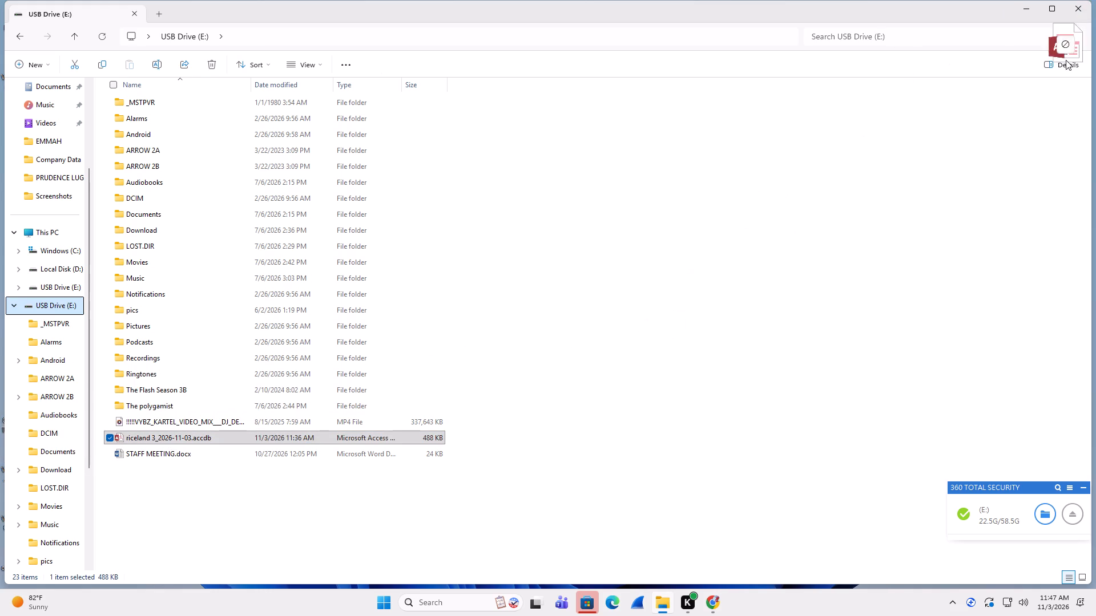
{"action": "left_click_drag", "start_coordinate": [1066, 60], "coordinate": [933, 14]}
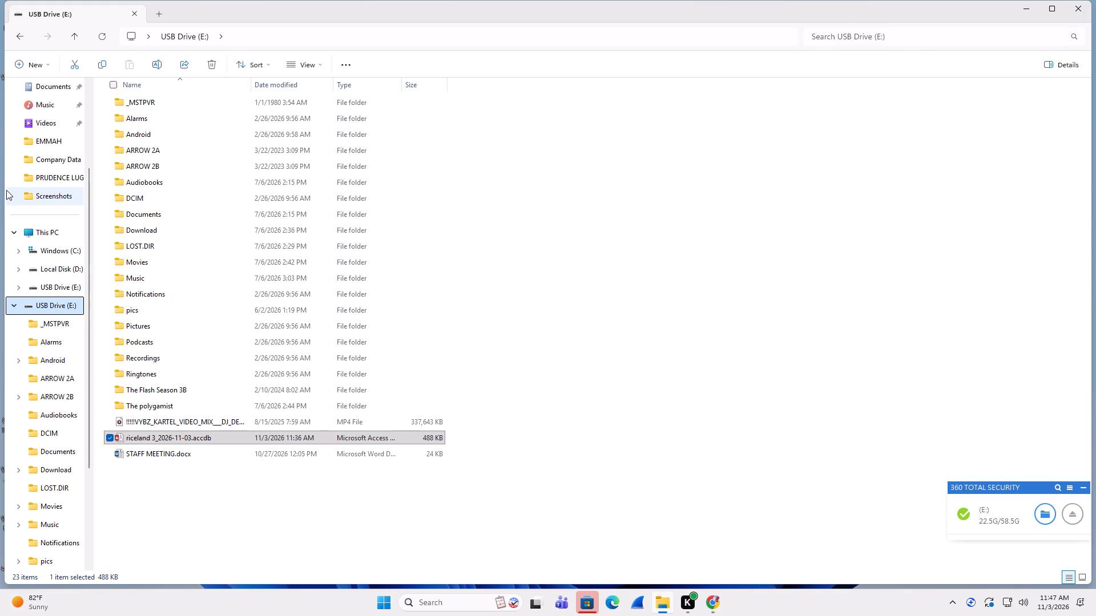
Narrow the File Explorer window to uncover the desktop, and open riceland 3_2026-11-03.accdb from the USB drive in Access.
{"action": "left_click_drag", "start_coordinate": [0, 190], "coordinate": [213, 206]}
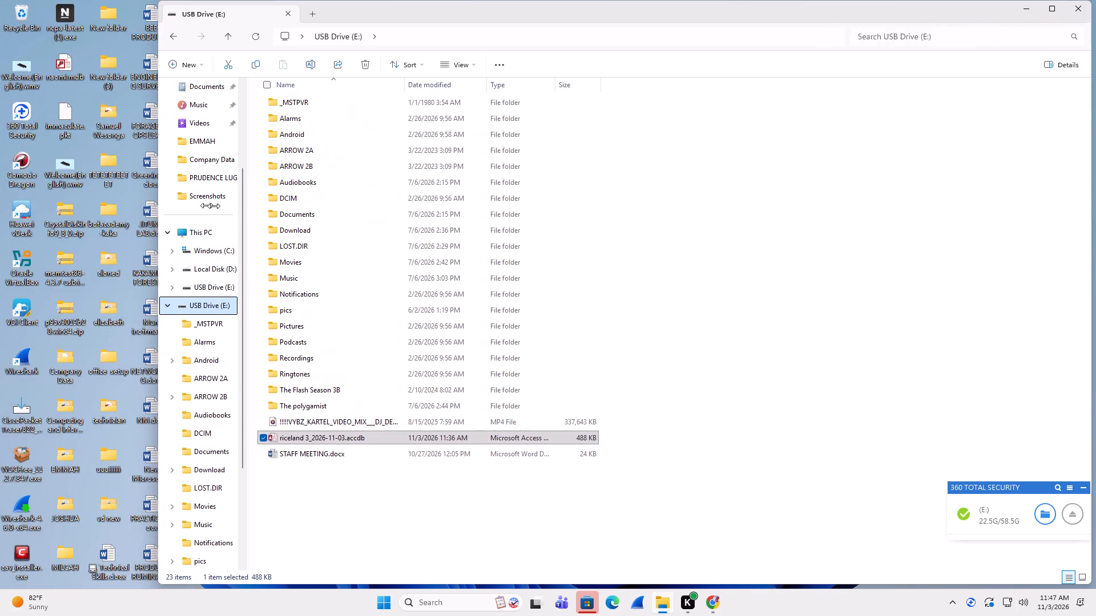
{"action": "left_click_drag", "start_coordinate": [213, 206], "coordinate": [433, 248]}
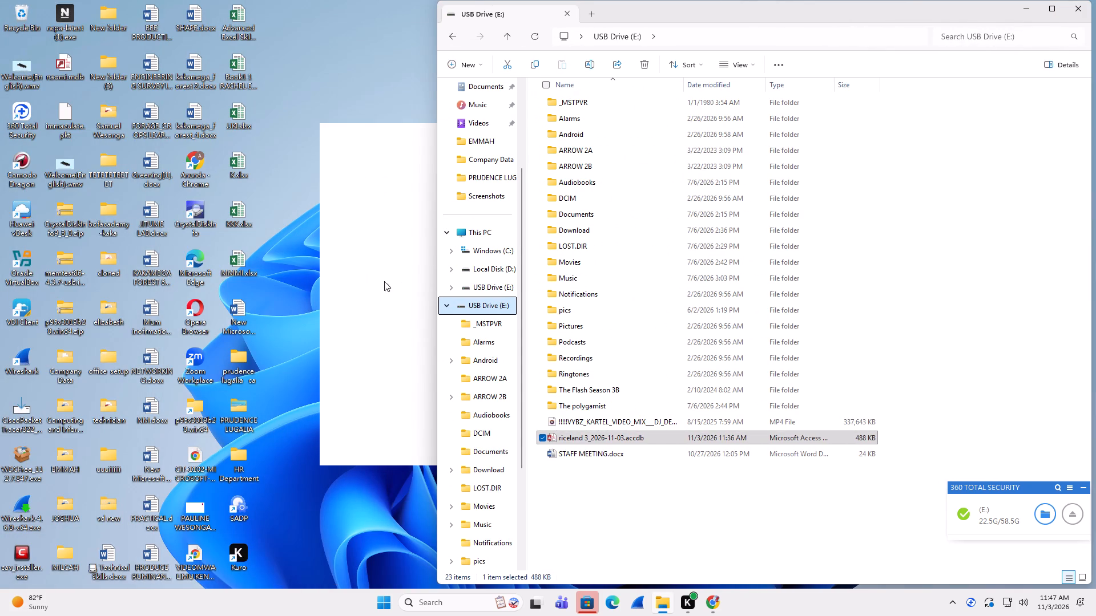
{"action": "left_click", "coordinate": [584, 441]}
{"action": "left_click_drag", "start_coordinate": [584, 437], "coordinate": [584, 436]}
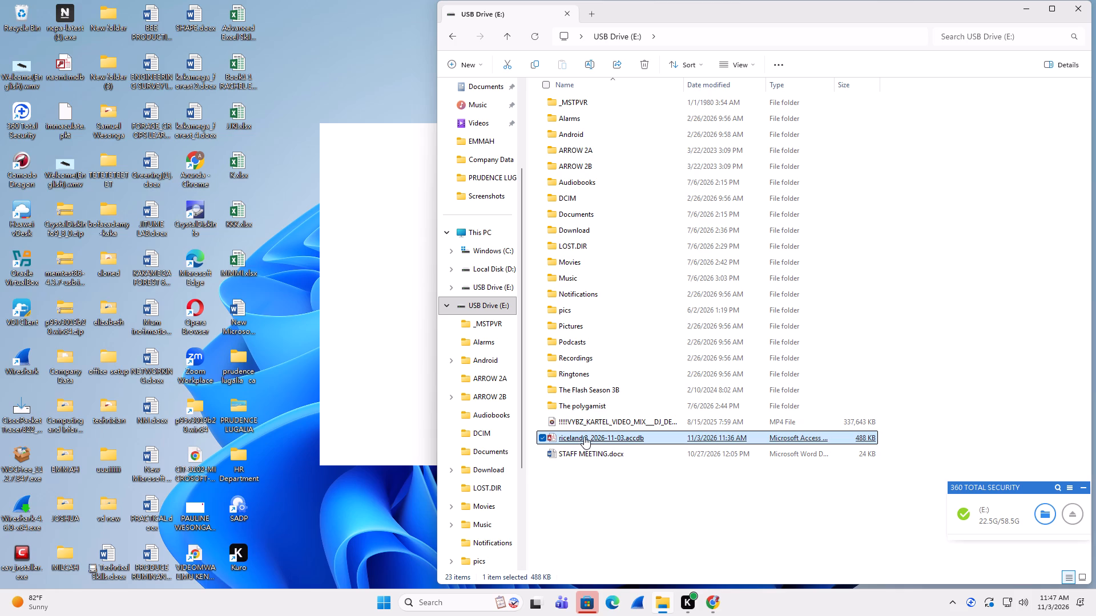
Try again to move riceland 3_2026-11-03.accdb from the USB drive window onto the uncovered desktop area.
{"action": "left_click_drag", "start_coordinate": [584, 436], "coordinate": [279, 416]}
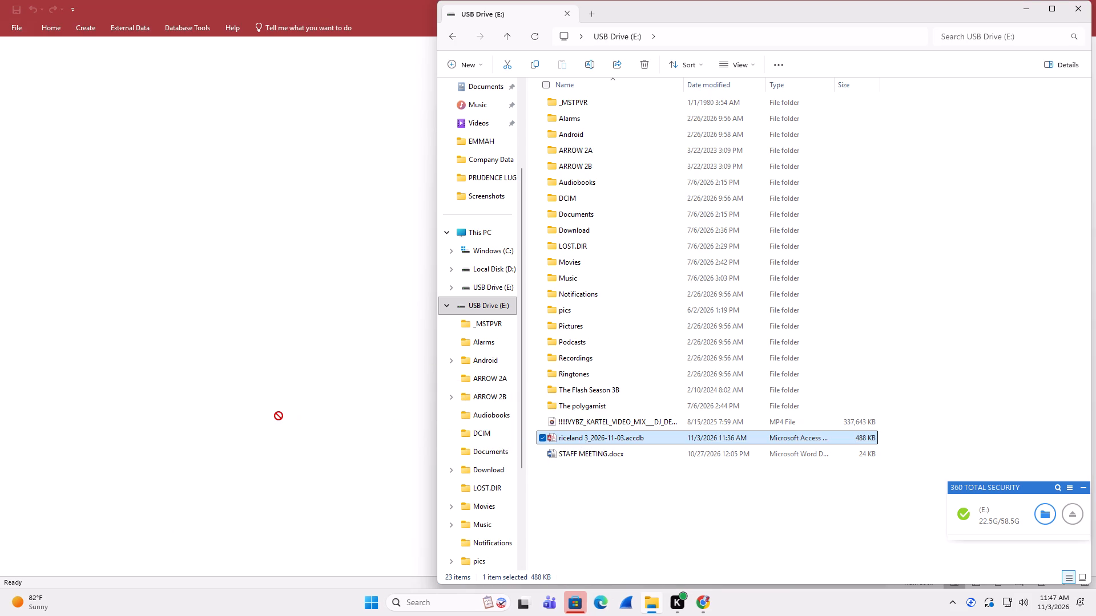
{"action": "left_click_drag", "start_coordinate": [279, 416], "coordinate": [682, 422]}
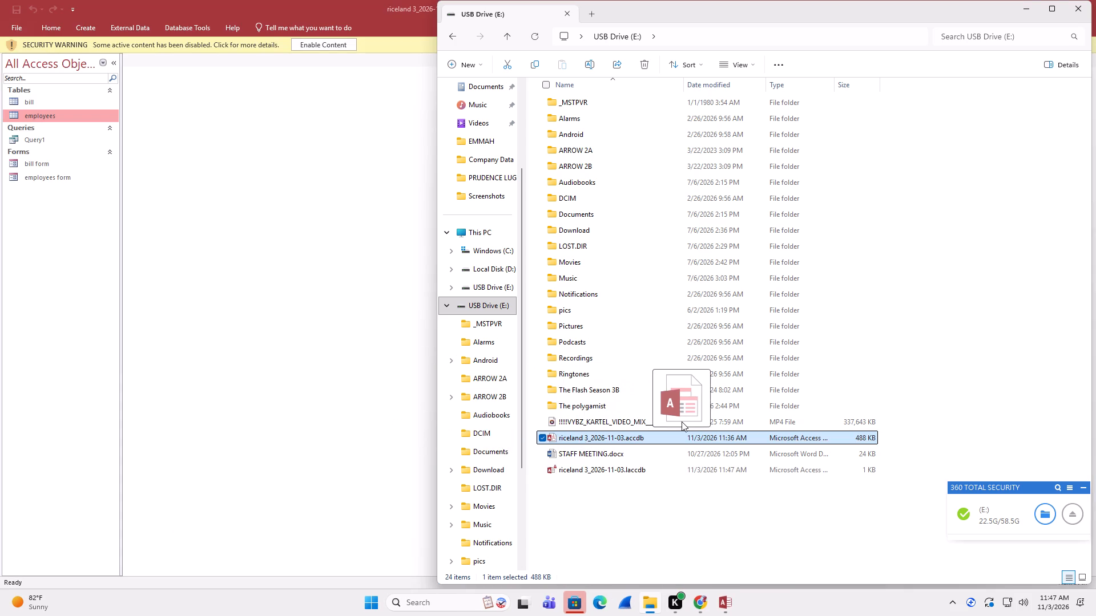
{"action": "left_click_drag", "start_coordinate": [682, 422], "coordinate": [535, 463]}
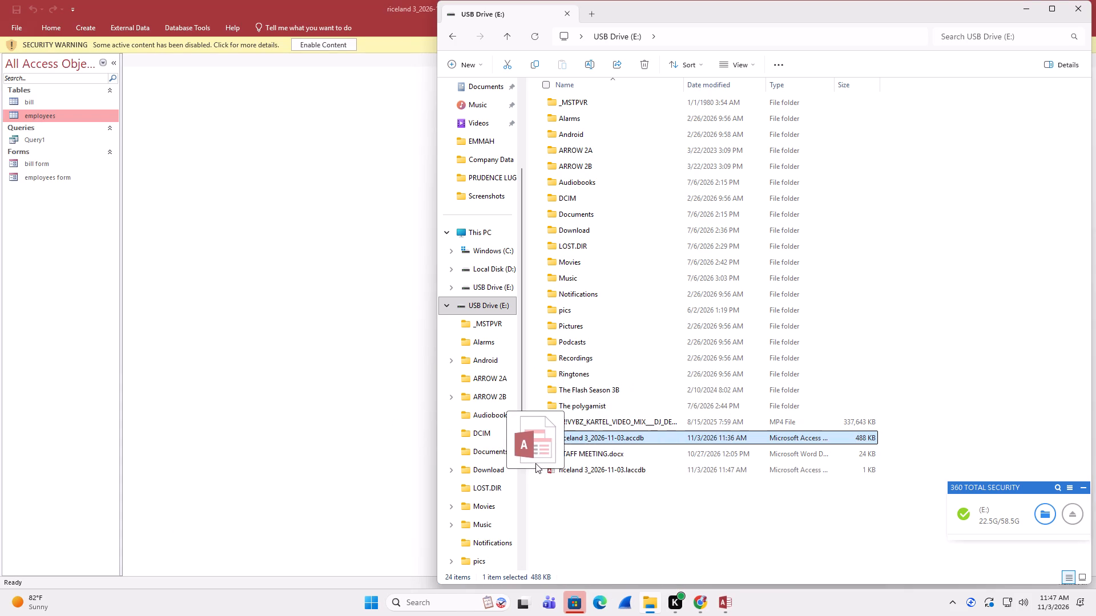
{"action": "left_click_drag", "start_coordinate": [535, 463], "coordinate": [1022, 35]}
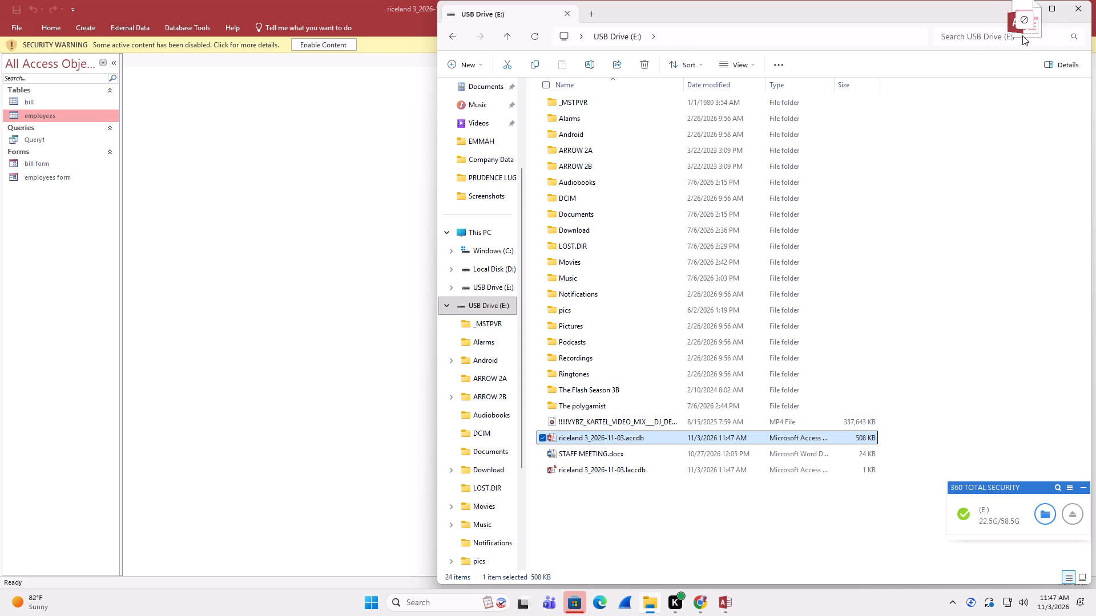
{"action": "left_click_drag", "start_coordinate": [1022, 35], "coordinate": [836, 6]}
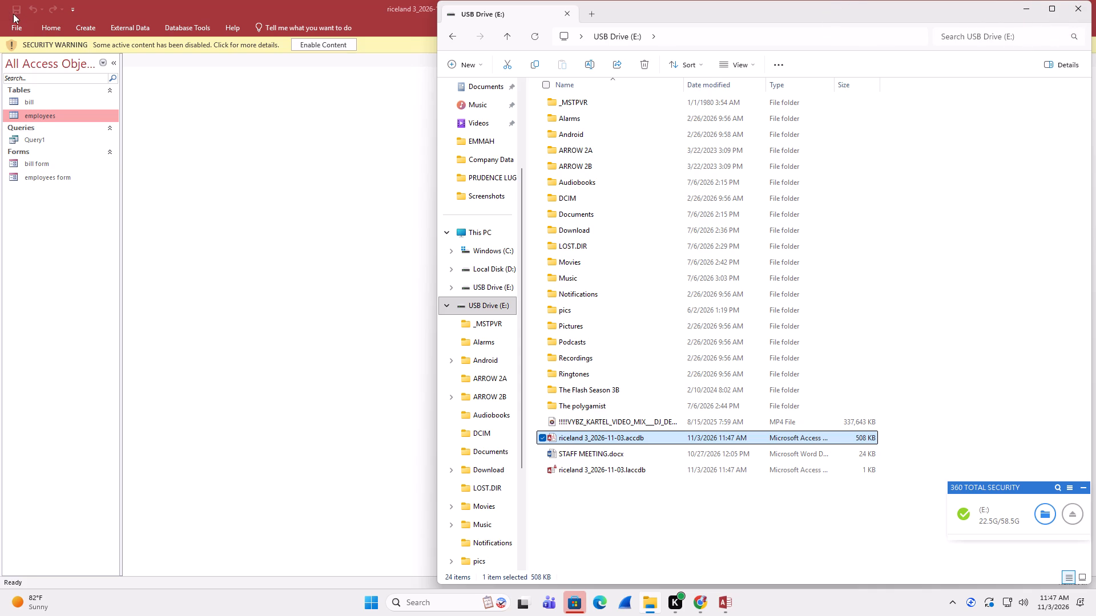
Save the riceland 3_2026-11-03 database as an Access Database (*.accdb) in the Documents folder.
{"action": "left_click", "coordinate": [16, 24]}
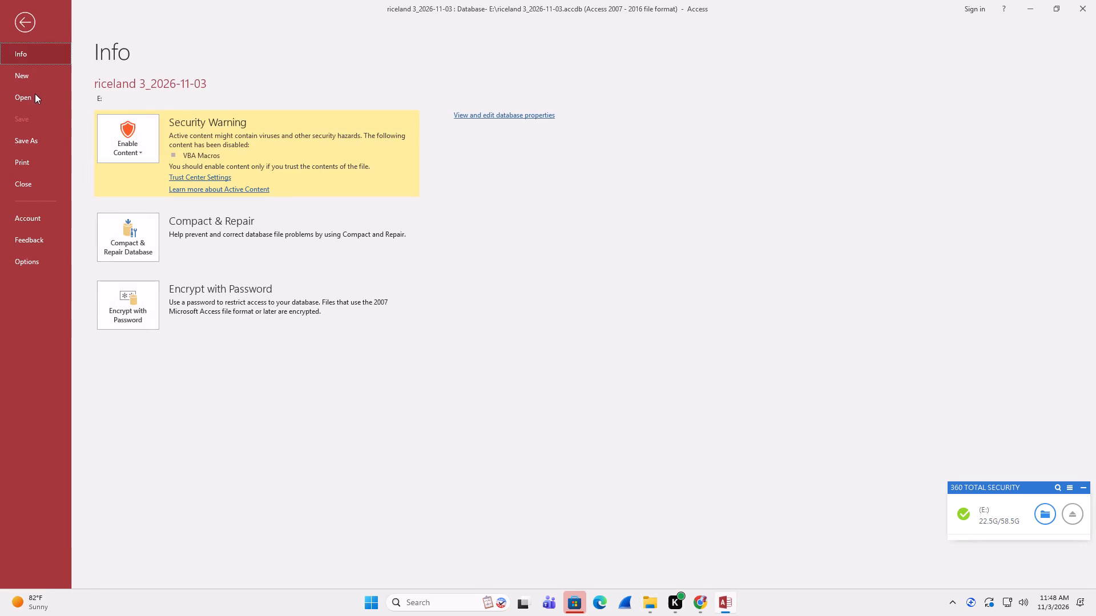
{"action": "left_click_drag", "start_coordinate": [35, 117], "coordinate": [33, 129]}
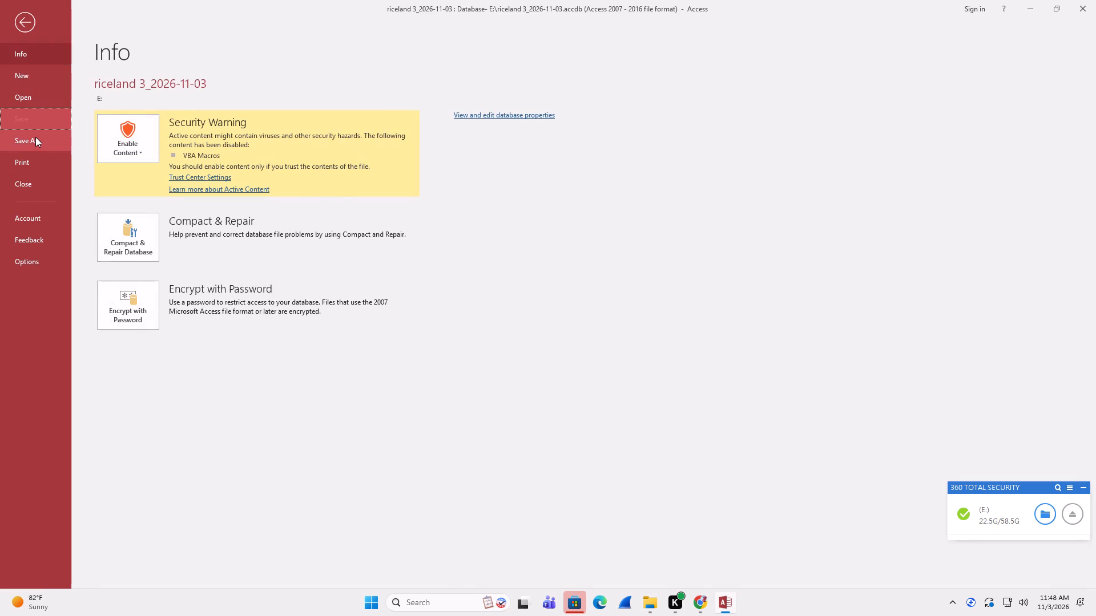
{"action": "left_click", "coordinate": [35, 137]}
{"action": "left_click", "coordinate": [162, 107]}
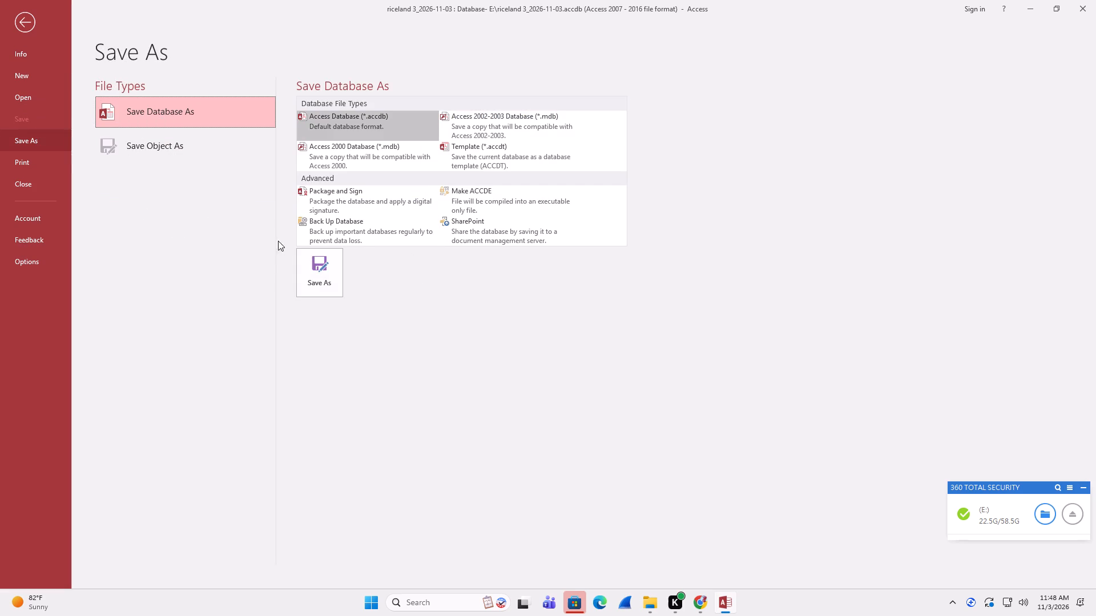
{"action": "left_click_drag", "start_coordinate": [332, 281], "coordinate": [342, 267]}
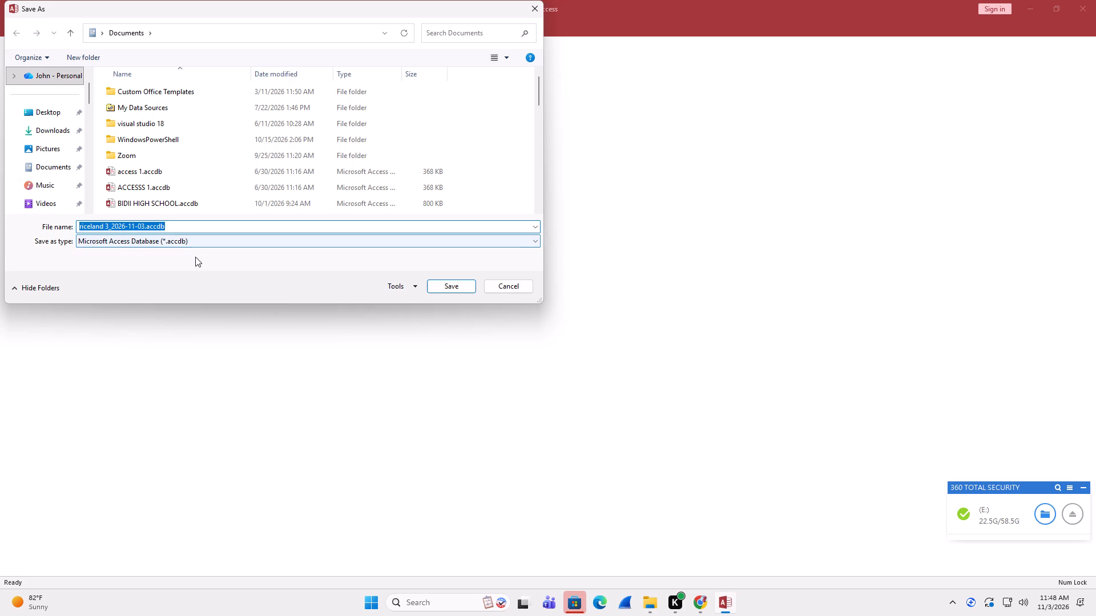
Finish saving the database copy in Documents as riceland 3_2026-11-03.accdb, keeping the Microsoft Access Database (*.accdb) file type.
{"action": "left_click", "coordinate": [192, 240]}
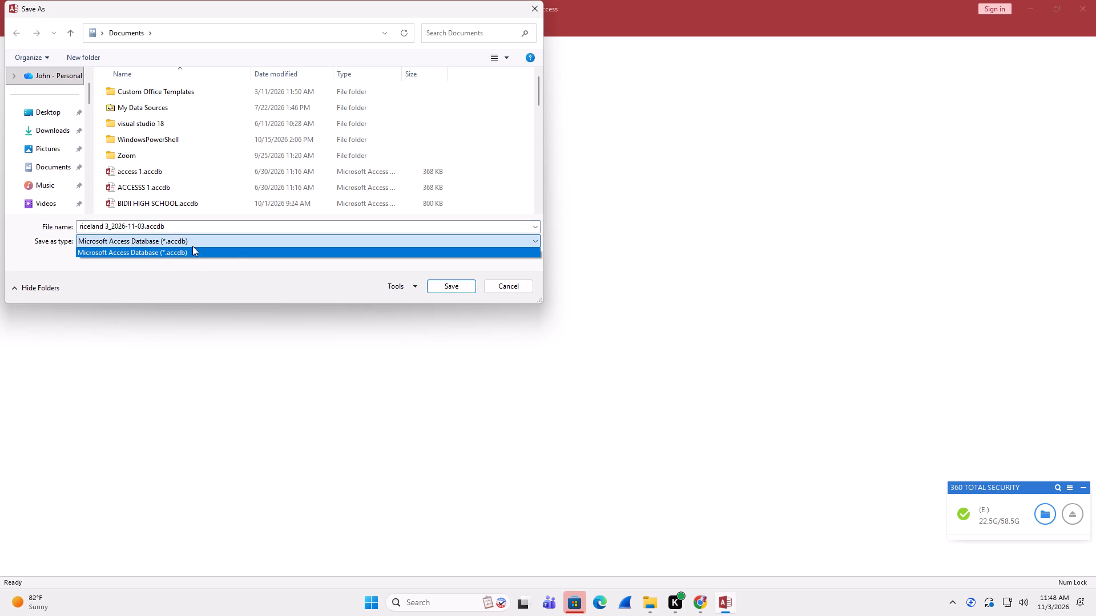
{"action": "left_click", "coordinate": [452, 288]}
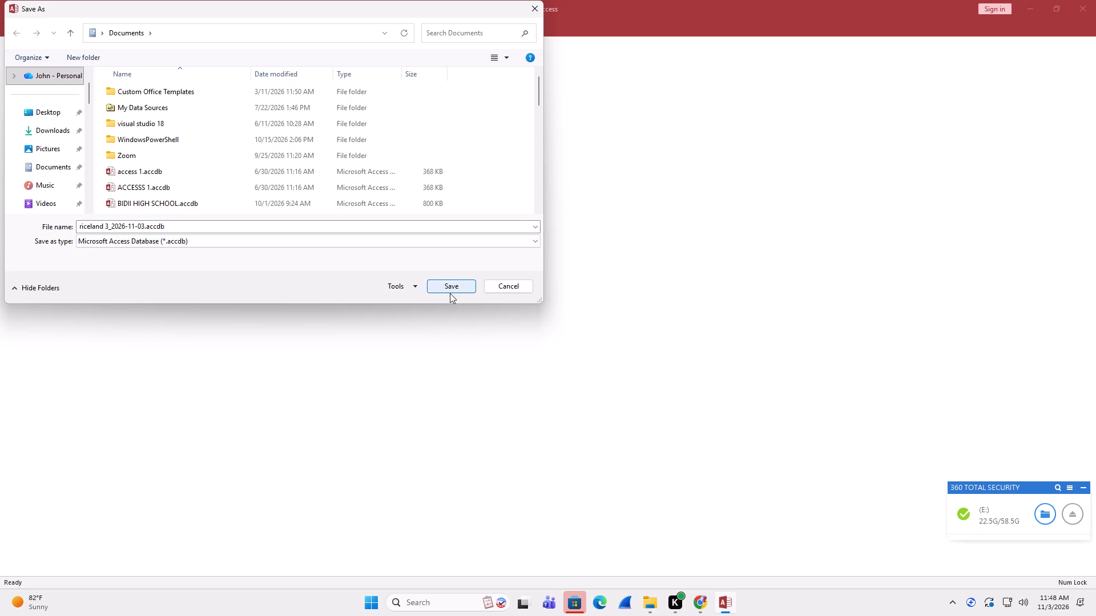
{"action": "left_click", "coordinate": [457, 286]}
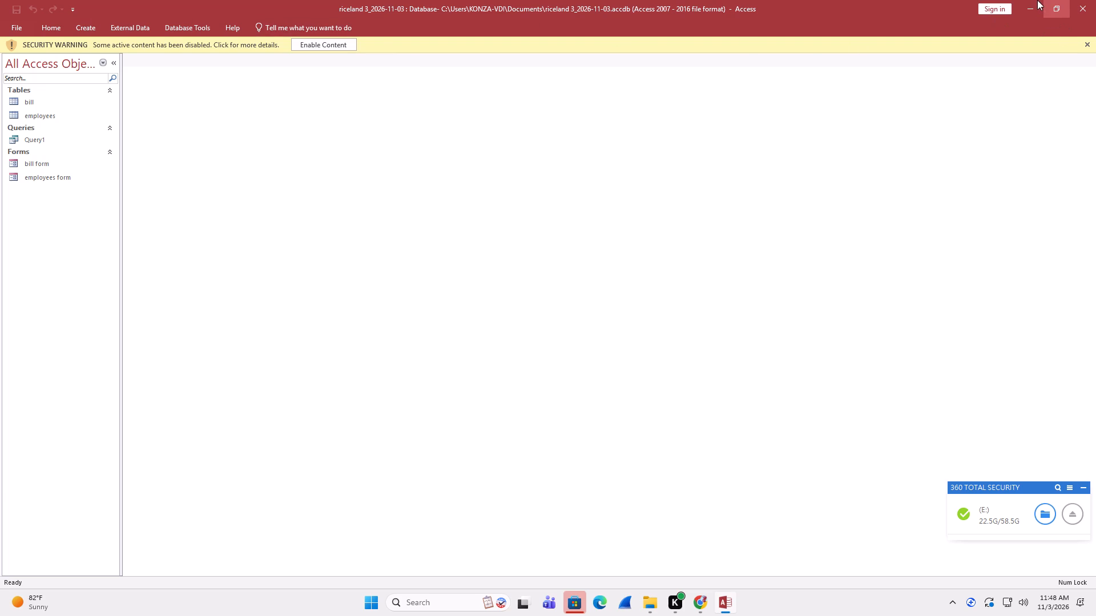
Switch to the USB Drive (E:) window in File Explorer and narrow it to about half its width.
{"action": "left_click", "coordinate": [646, 598]}
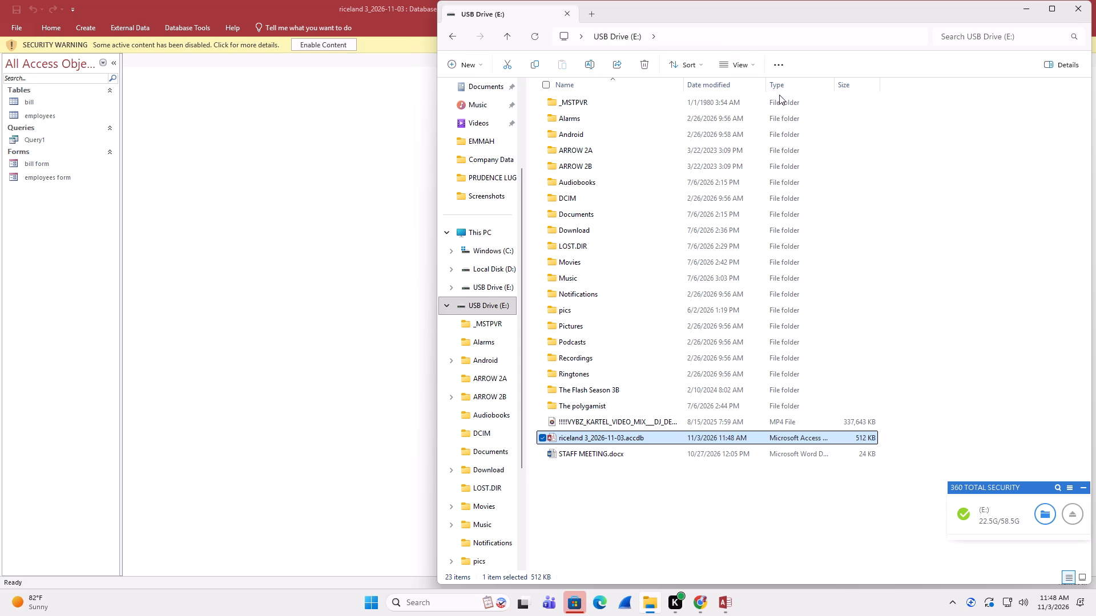
{"action": "left_click_drag", "start_coordinate": [1095, 197], "coordinate": [920, 206]}
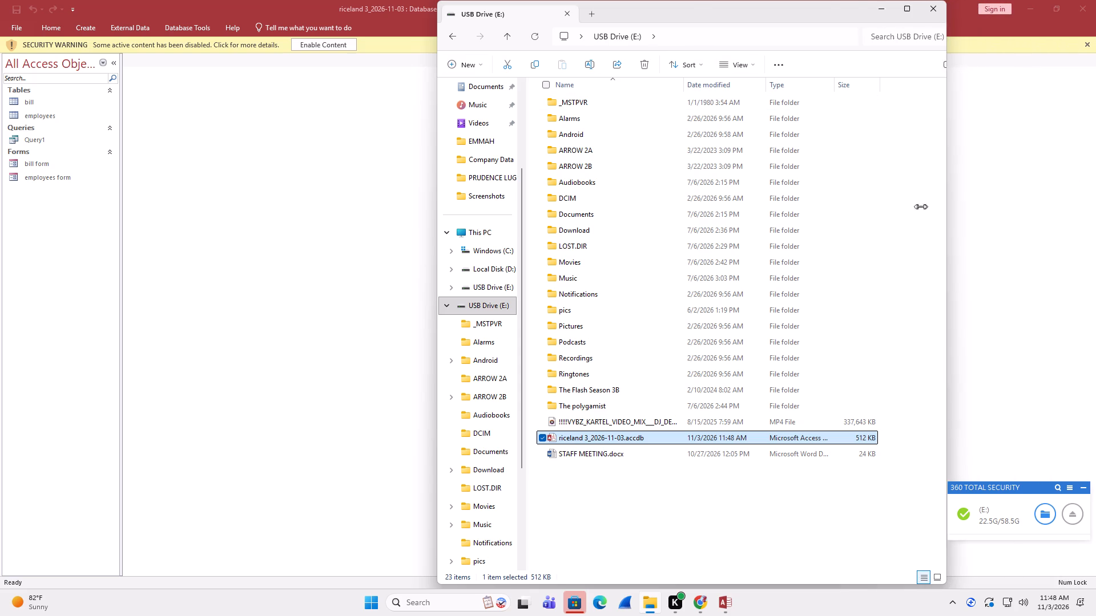
{"action": "left_click_drag", "start_coordinate": [920, 206], "coordinate": [676, 183]}
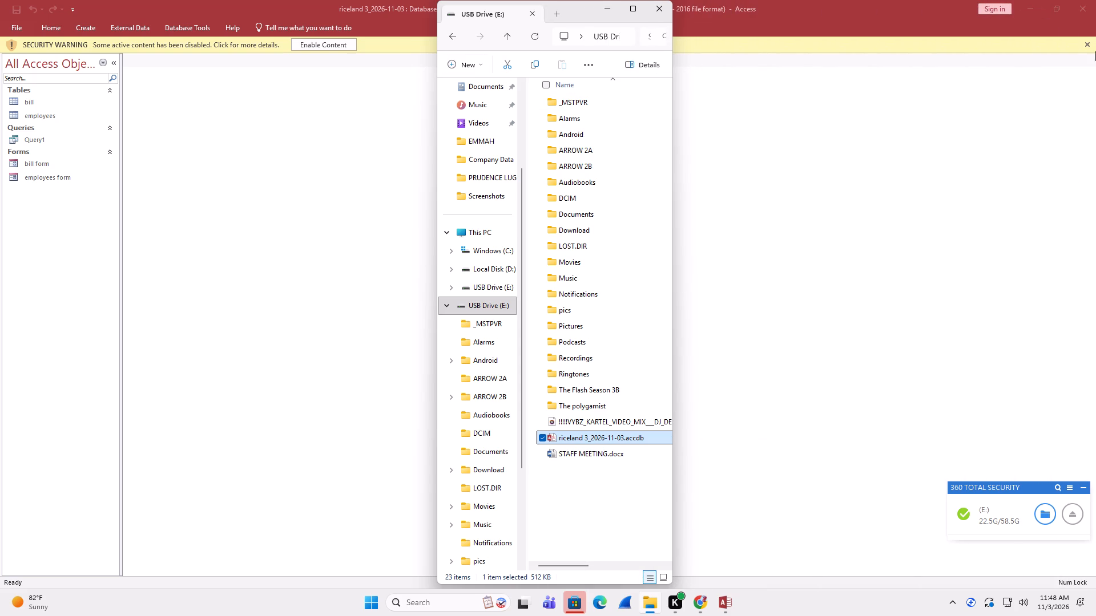
Return to the Access database and dismiss the security warning bar without enabling the content.
{"action": "left_click", "coordinate": [1087, 42]}
{"action": "left_click", "coordinate": [1087, 42]}
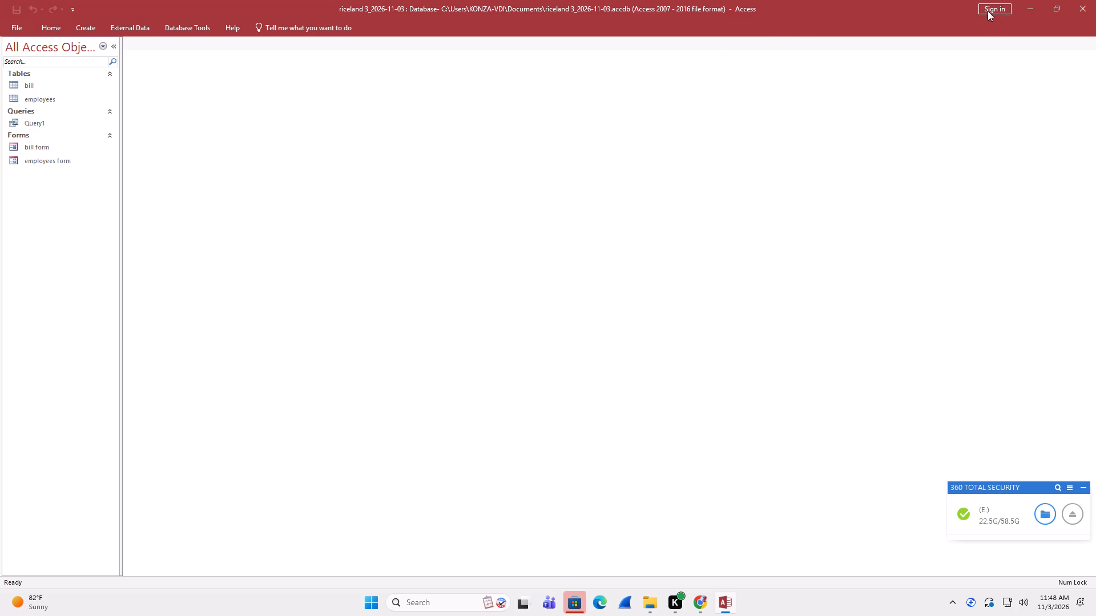
Bring back the USB Drive (E:) File Explorer window and close it.
{"action": "left_click", "coordinate": [647, 603]}
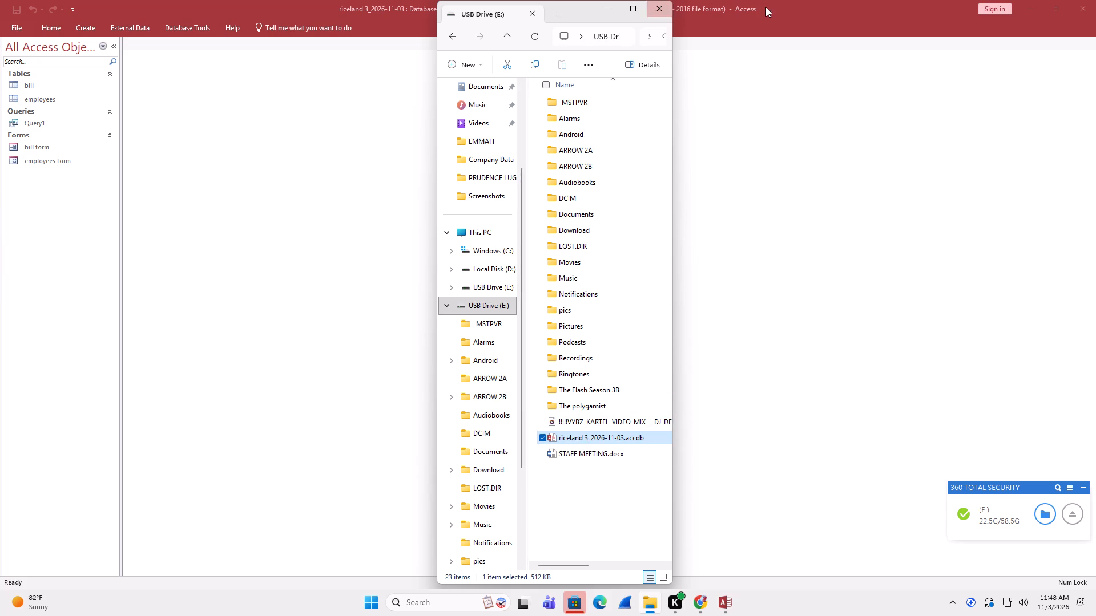
{"action": "left_click", "coordinate": [646, 5]}
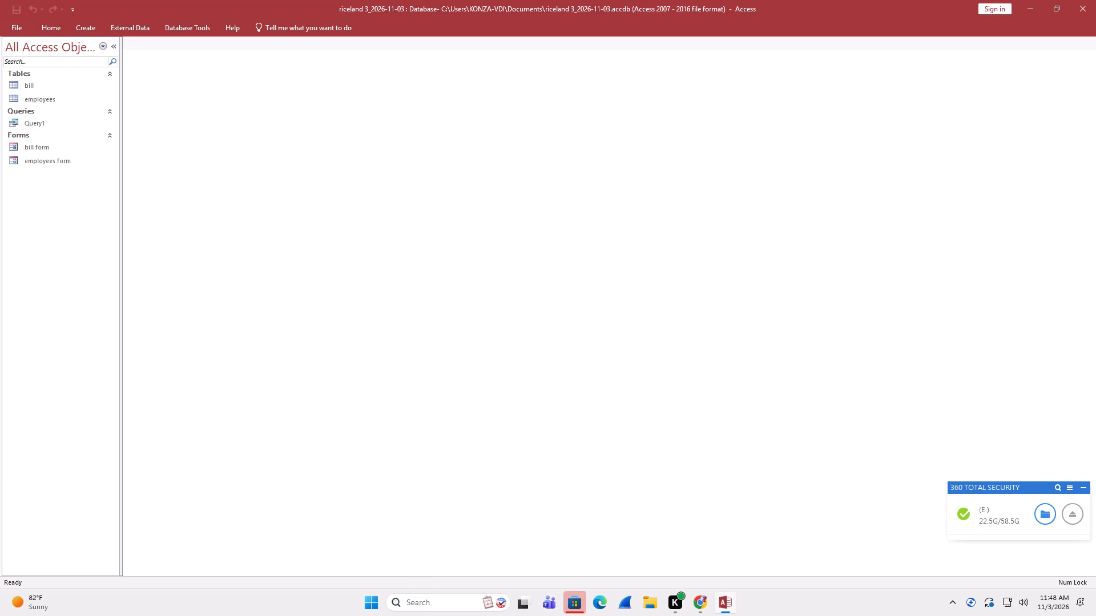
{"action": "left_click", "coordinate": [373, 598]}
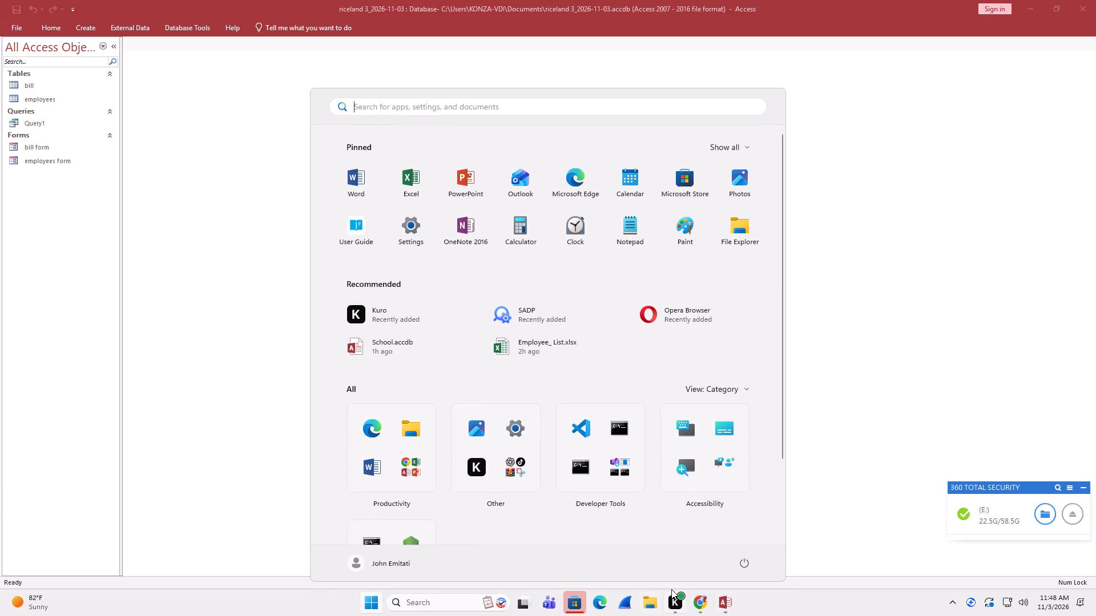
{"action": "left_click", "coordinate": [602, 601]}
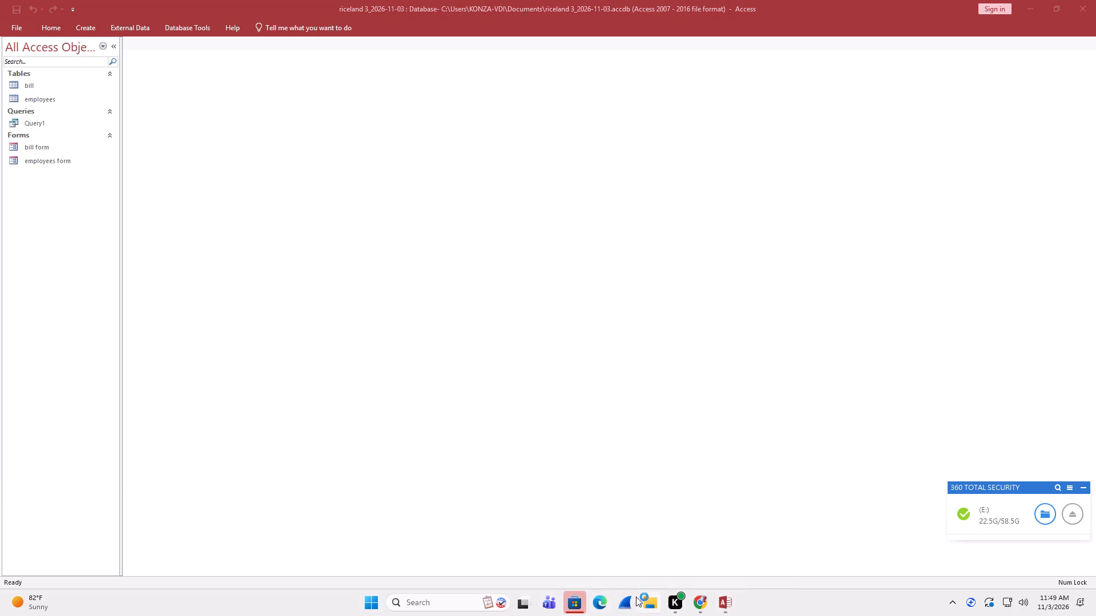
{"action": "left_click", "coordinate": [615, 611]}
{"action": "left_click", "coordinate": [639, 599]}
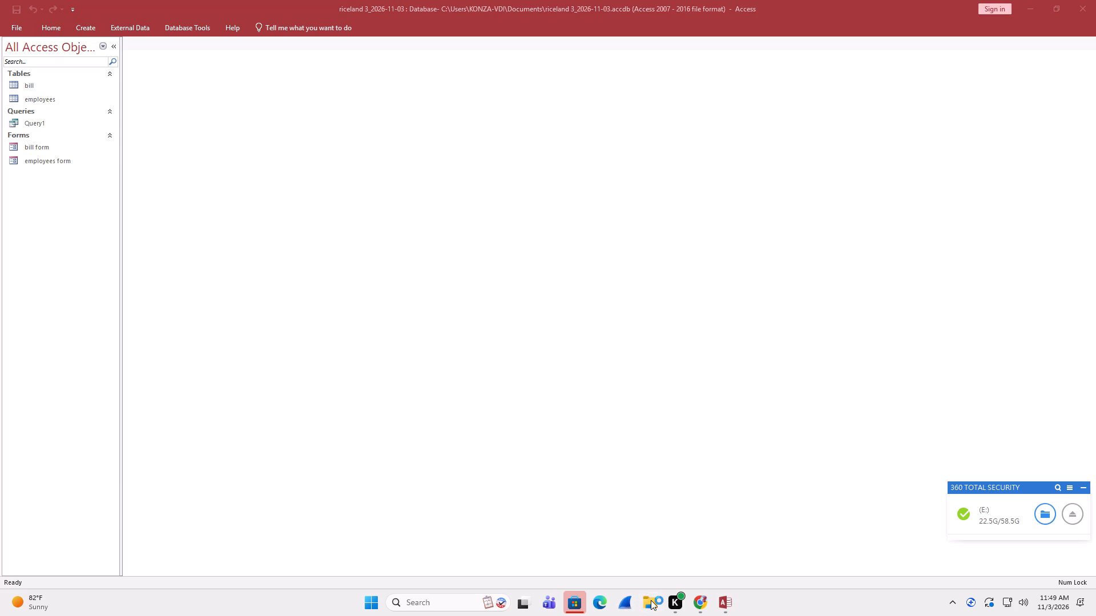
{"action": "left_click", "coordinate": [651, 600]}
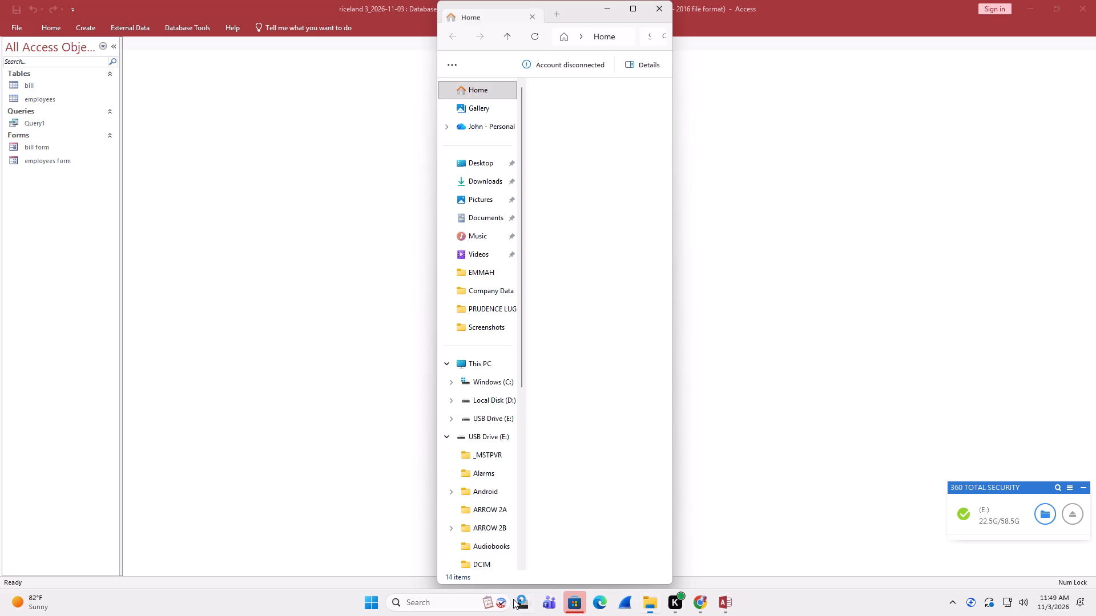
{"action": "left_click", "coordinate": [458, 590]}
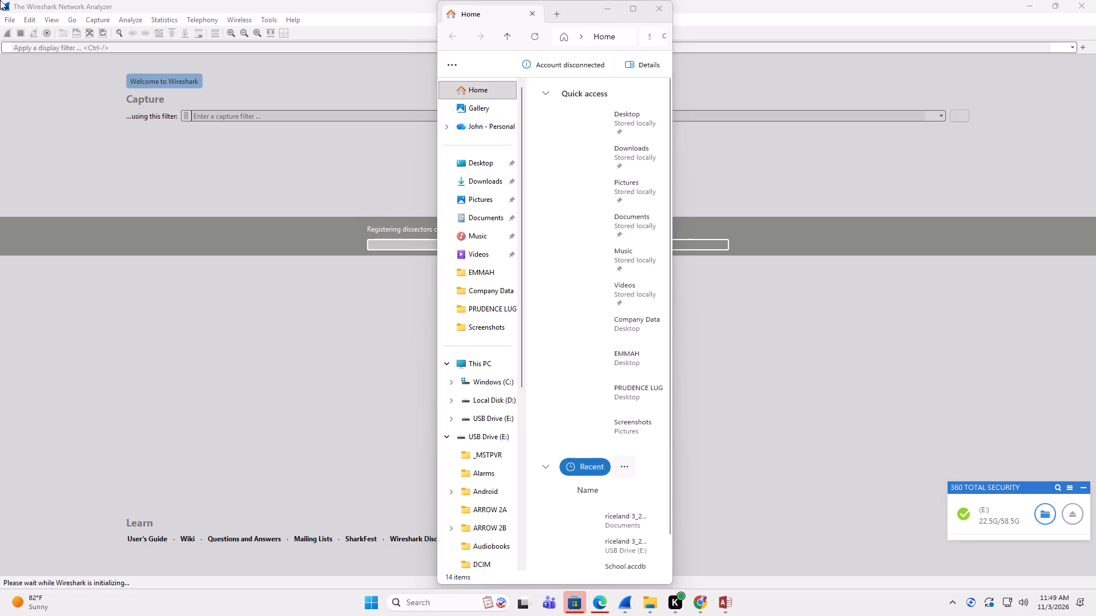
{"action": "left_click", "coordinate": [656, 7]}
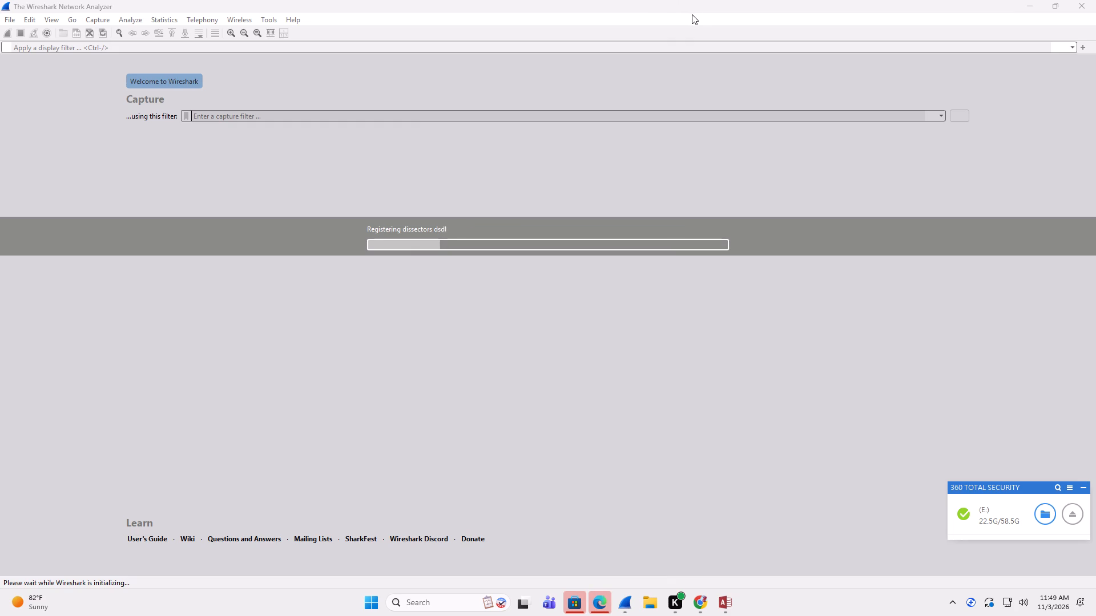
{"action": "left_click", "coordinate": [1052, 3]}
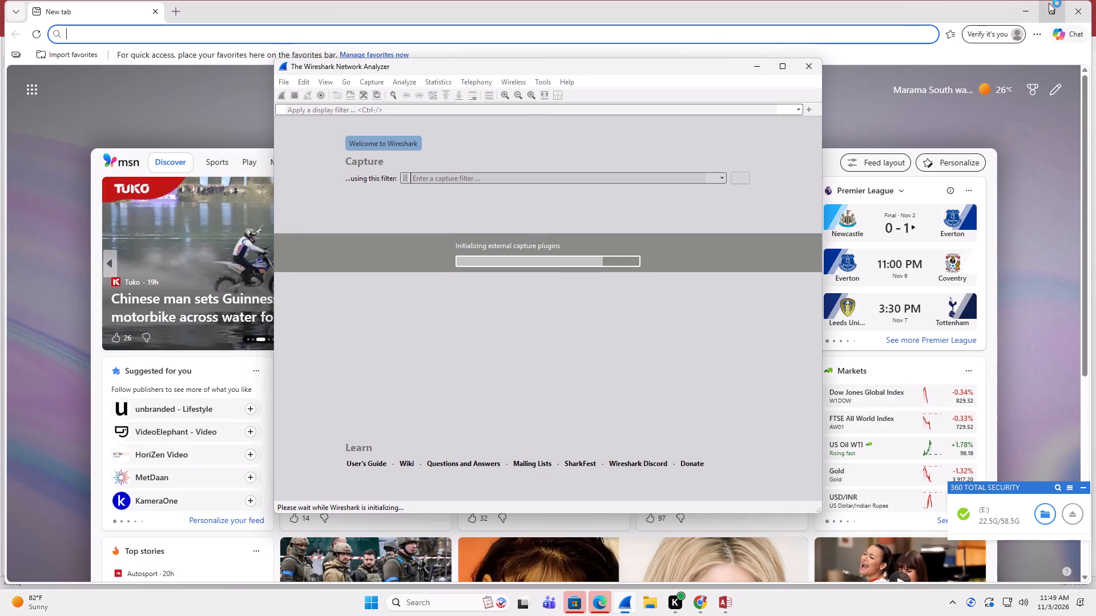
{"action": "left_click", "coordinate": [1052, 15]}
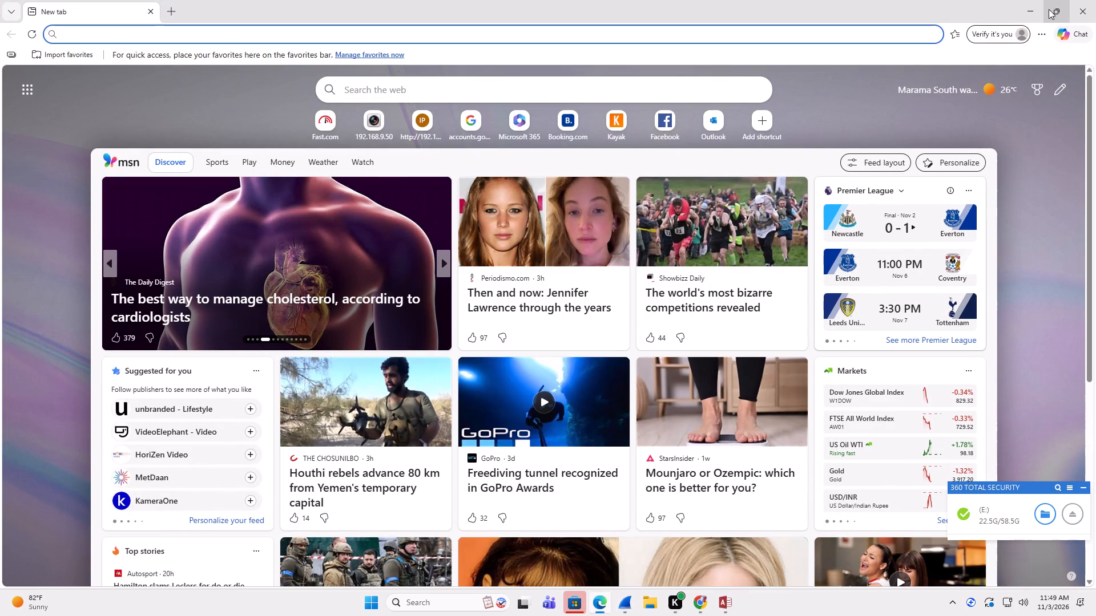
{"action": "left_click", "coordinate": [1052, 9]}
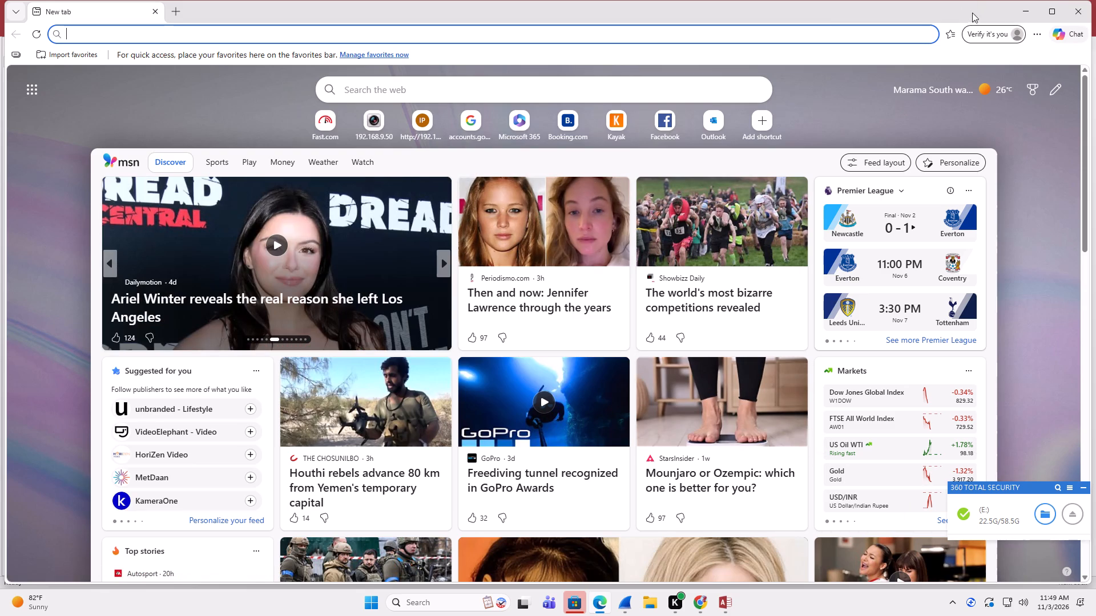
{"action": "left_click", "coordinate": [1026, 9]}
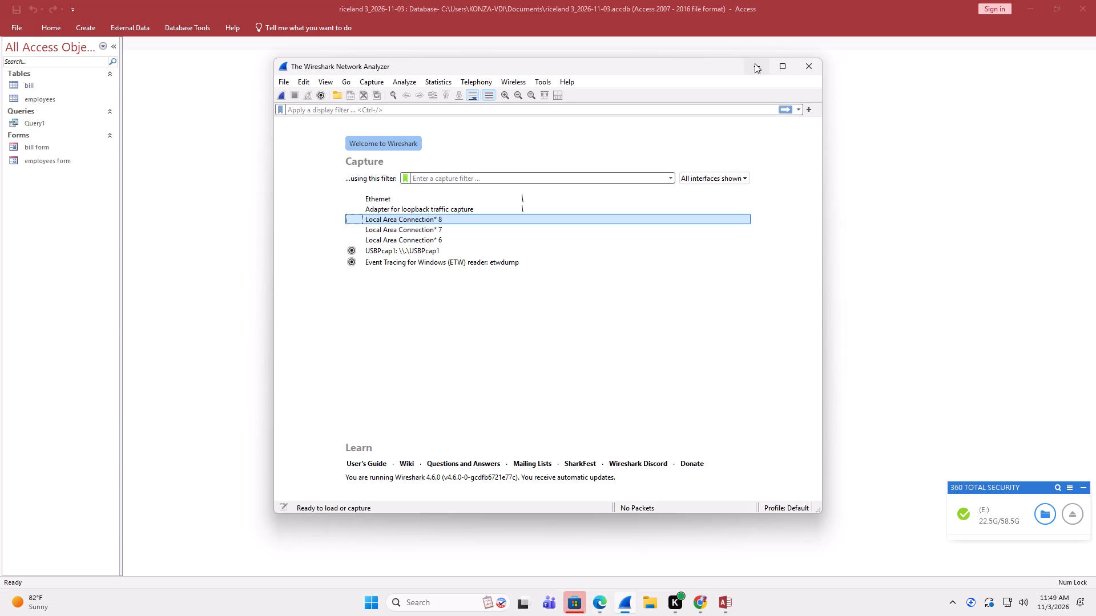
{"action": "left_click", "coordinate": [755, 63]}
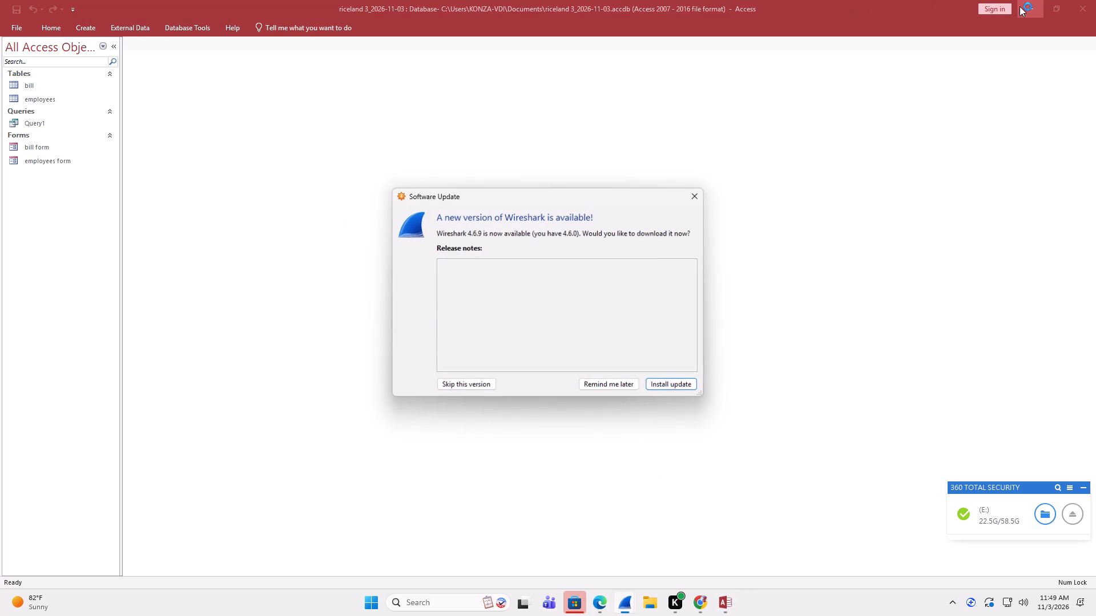
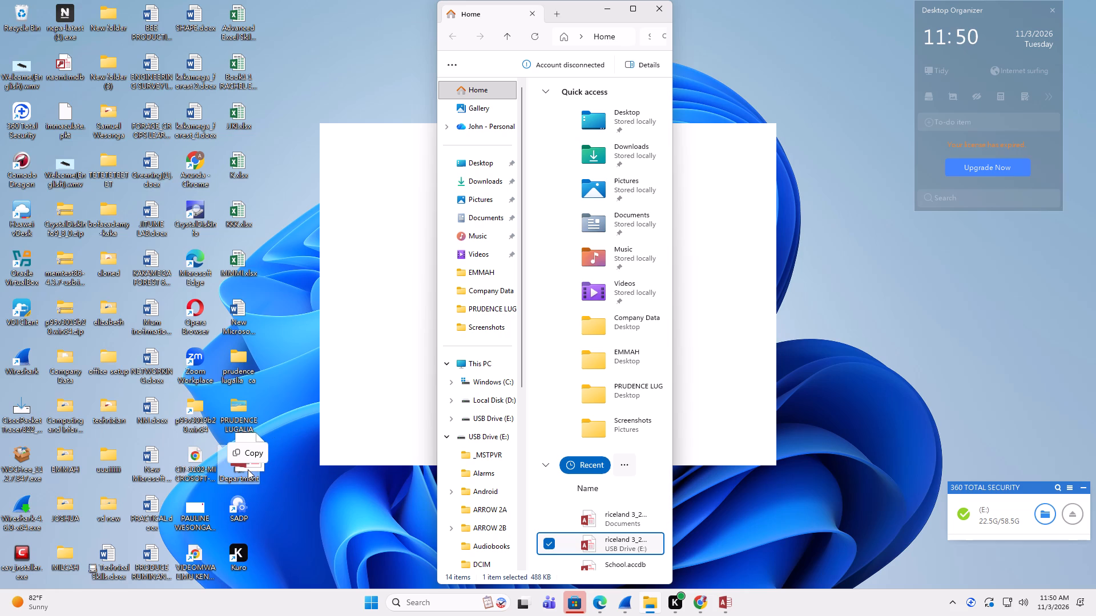
Copy the riceland 3_2026-11-03 Access database stored in Documents from File Explorer's recent files onto the desktop.
{"action": "left_click_drag", "start_coordinate": [248, 469], "coordinate": [243, 472]}
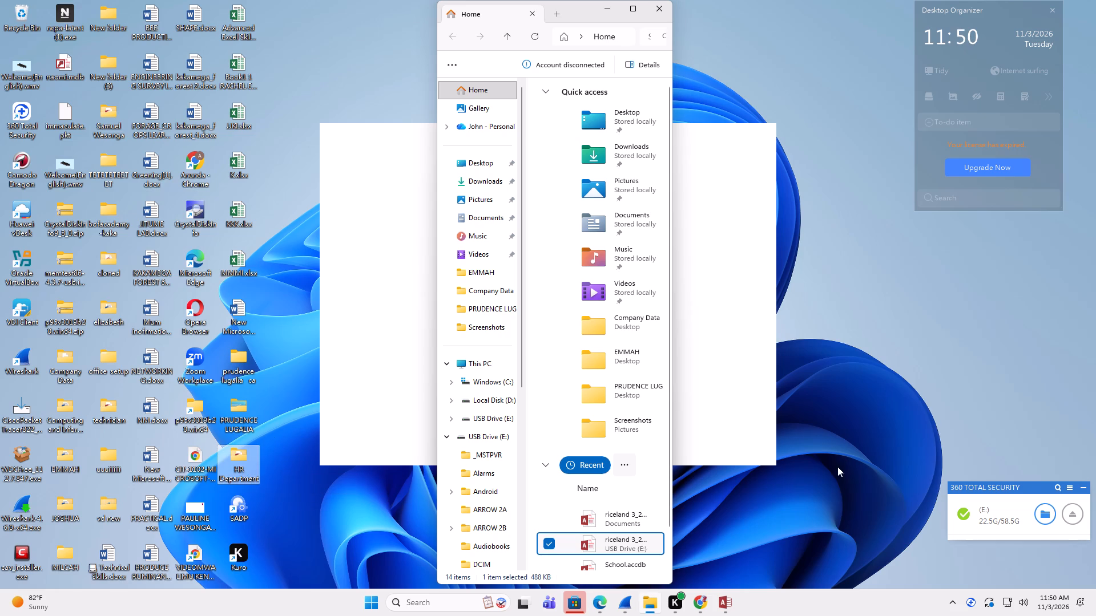
{"action": "left_click_drag", "start_coordinate": [618, 513], "coordinate": [586, 524]}
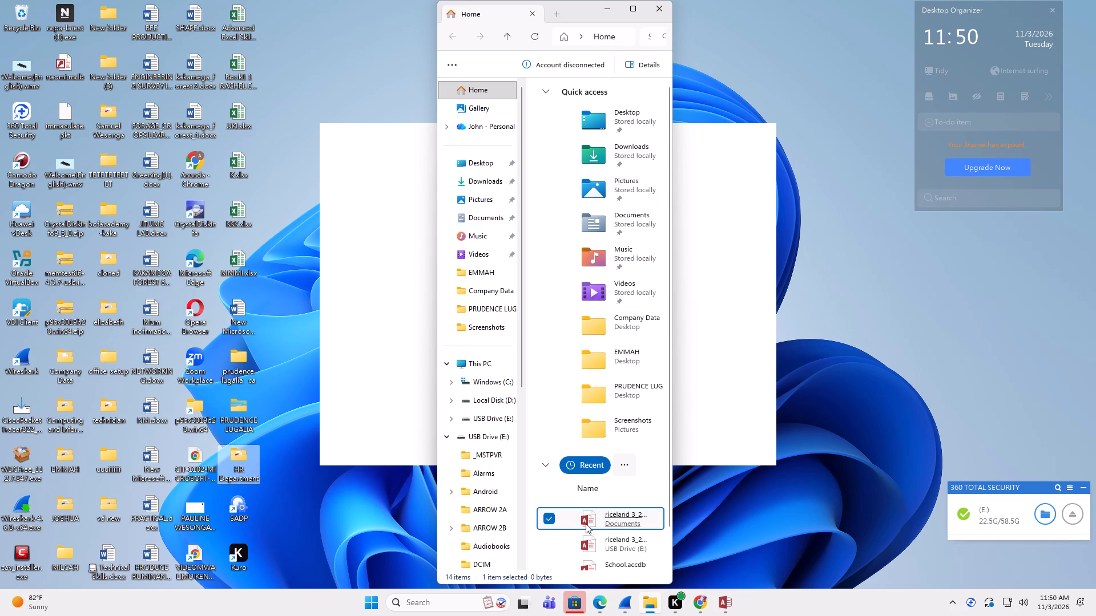
{"action": "left_click_drag", "start_coordinate": [586, 524], "coordinate": [264, 479]}
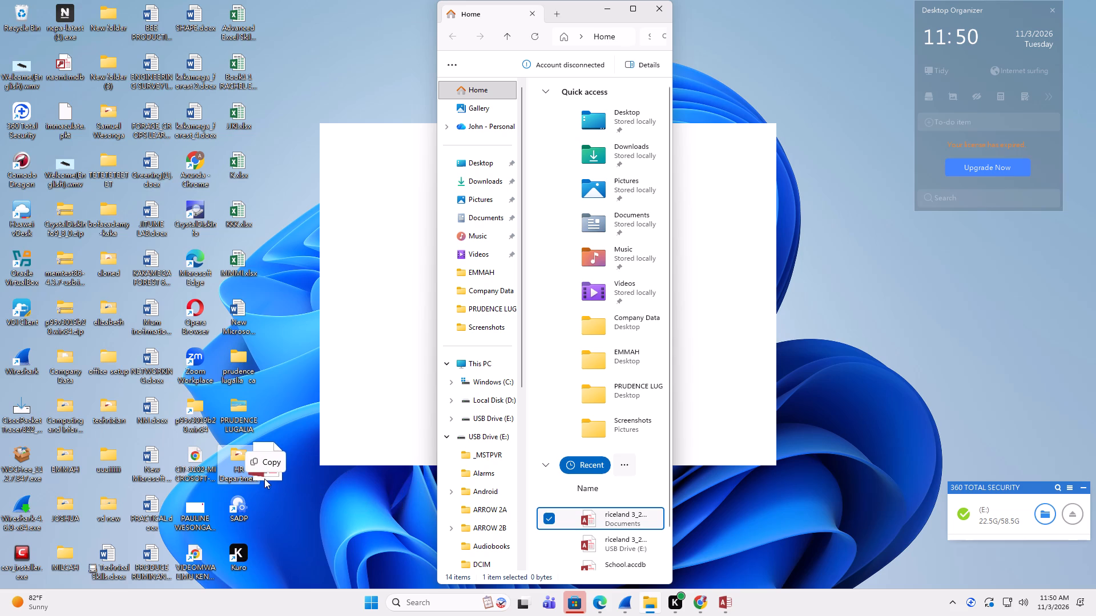
{"action": "left_click_drag", "start_coordinate": [264, 479], "coordinate": [249, 480]}
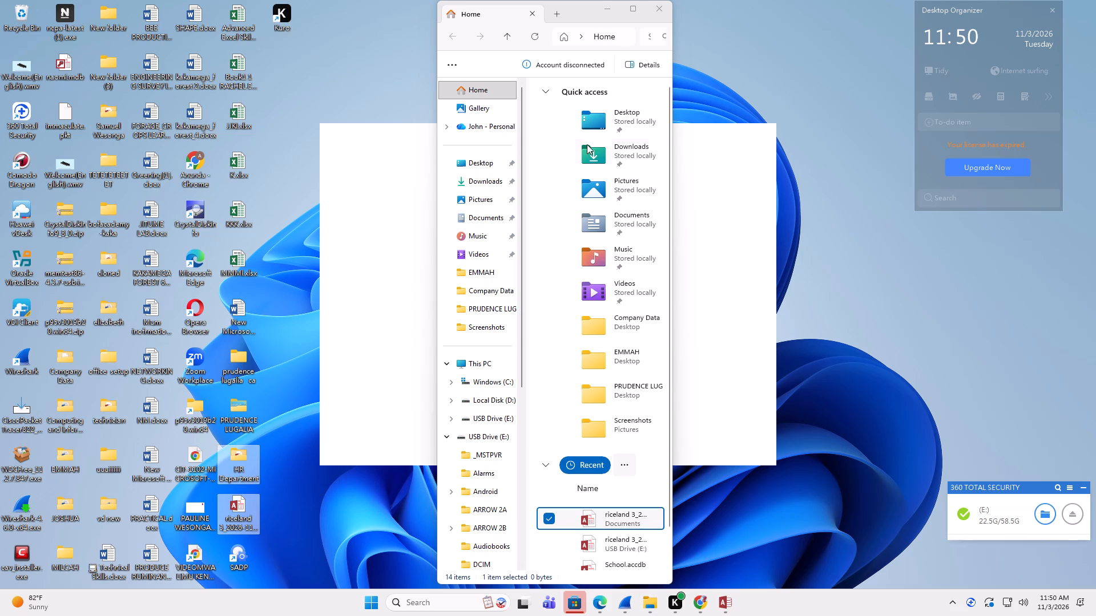
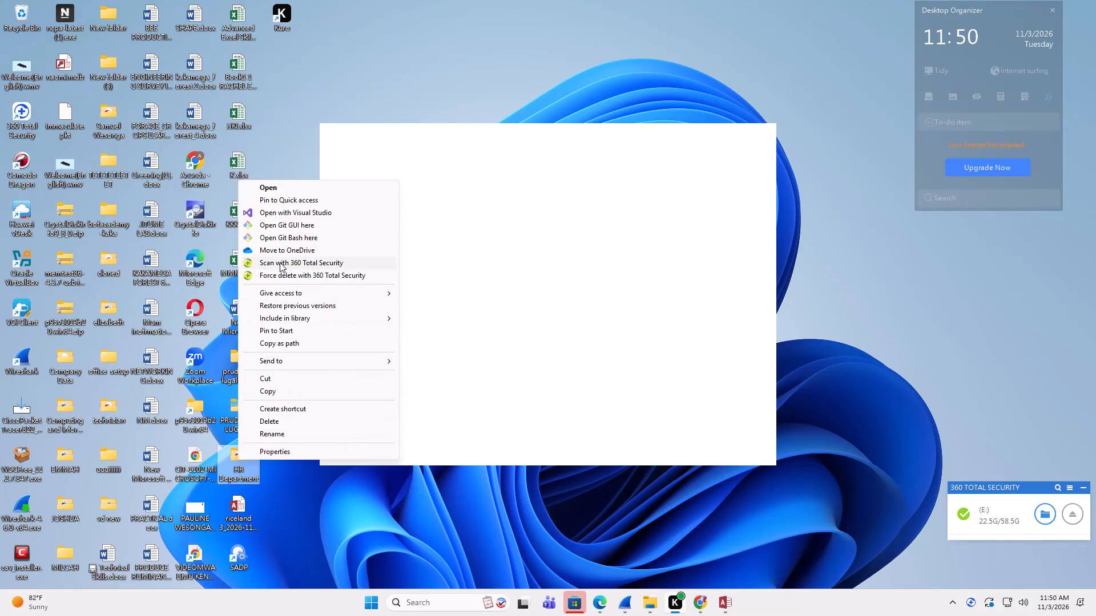
Open the HR Department folder on the desktop.
{"action": "left_click", "coordinate": [276, 184]}
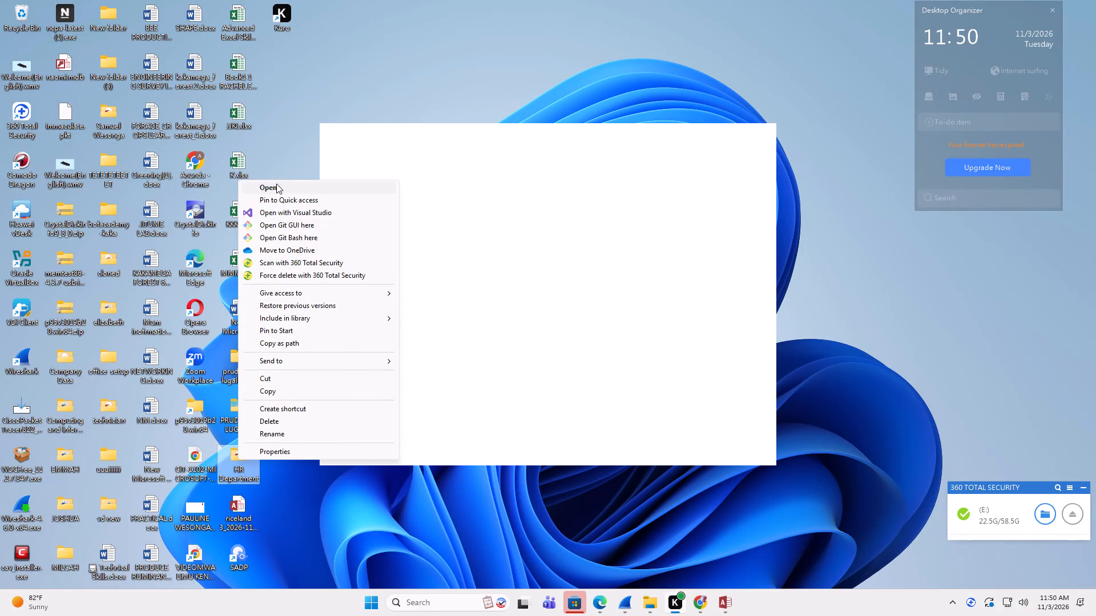
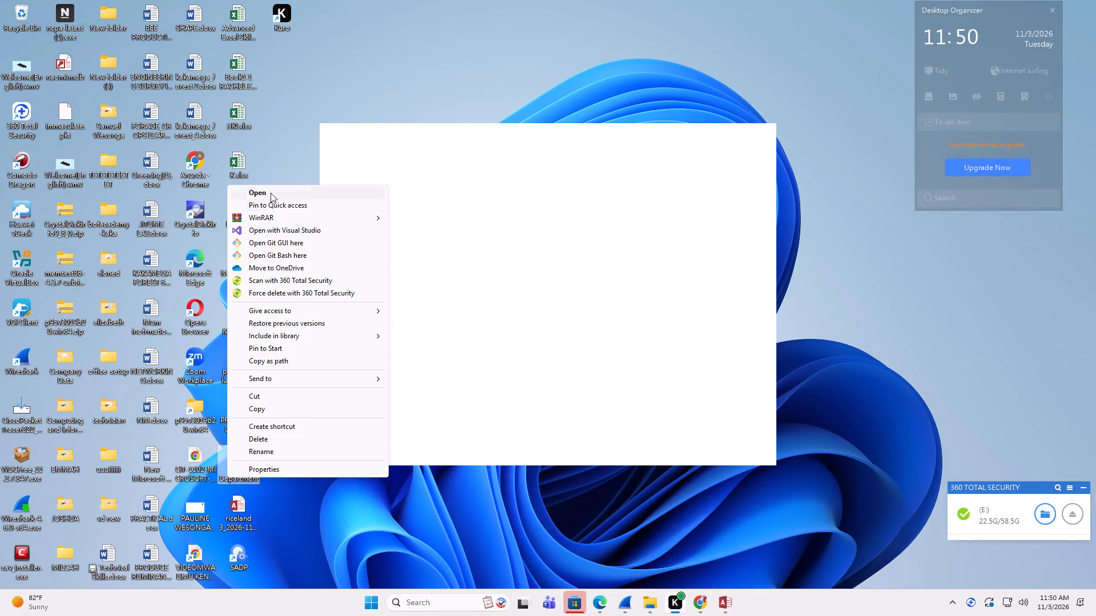
Open the HR Department folder from the desktop.
{"action": "left_click", "coordinate": [263, 193]}
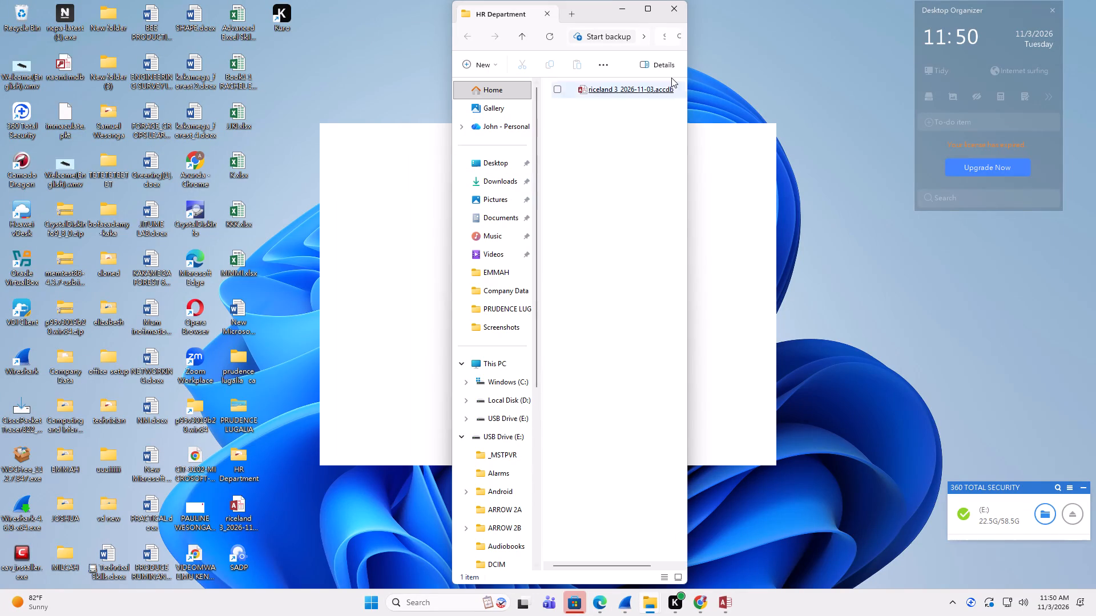
Bring up the available actions for the riceland 3_2026-11-03.accdb database in the HR Department folder.
{"action": "right_click", "coordinate": [635, 80]}
{"action": "right_click", "coordinate": [635, 80]}
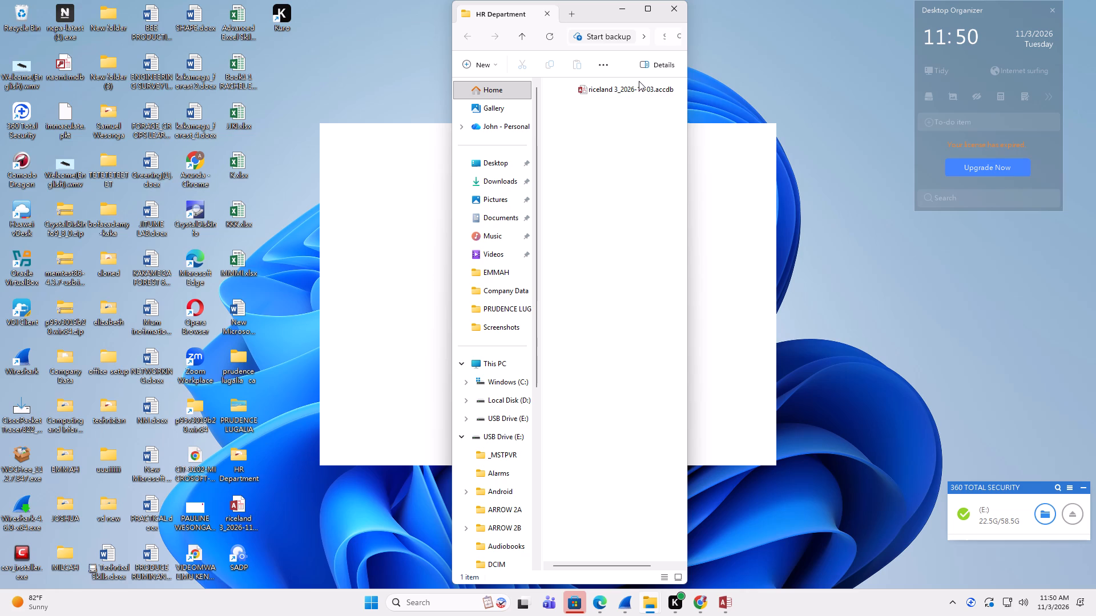
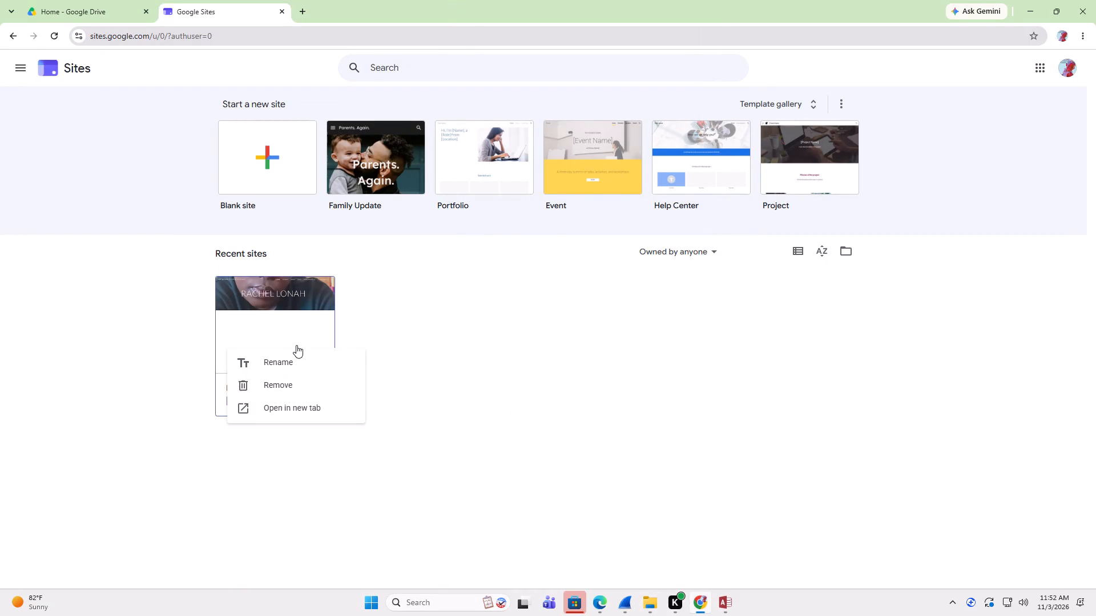
Open the MY ACADEMIC E-PORTFOLIO site from the recent sites for editing.
{"action": "left_click", "coordinate": [382, 297]}
{"action": "left_click", "coordinate": [285, 310]}
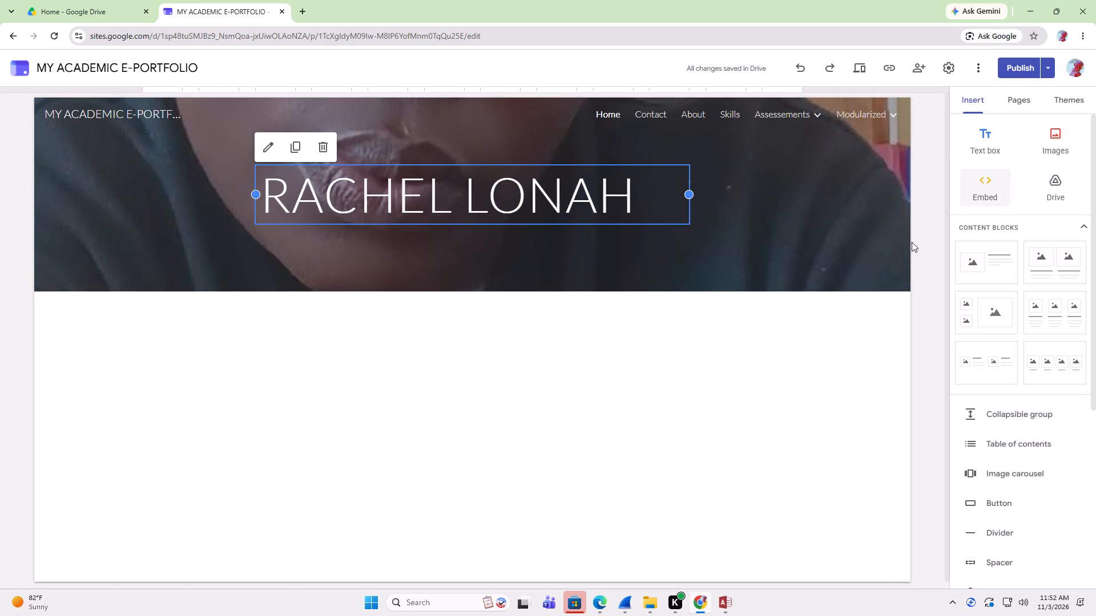
Look through the My Drive files available for insertion on the Home page, and close the file browser.
{"action": "left_click", "coordinate": [1050, 182]}
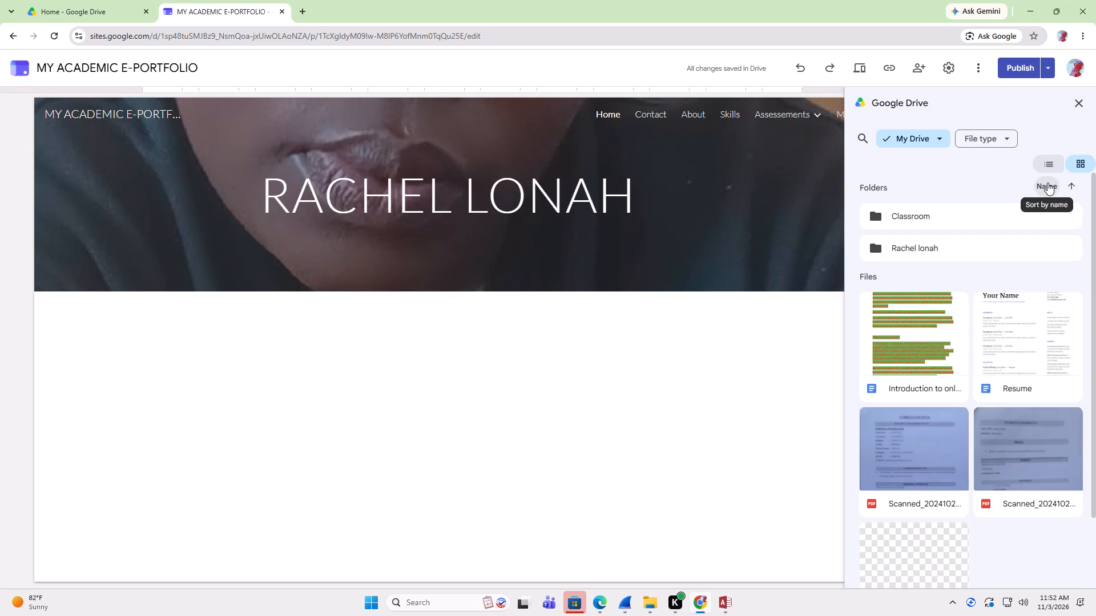
{"action": "scroll", "coordinate": [1095, 420], "scroll_direction": "down", "scroll_amount": 8}
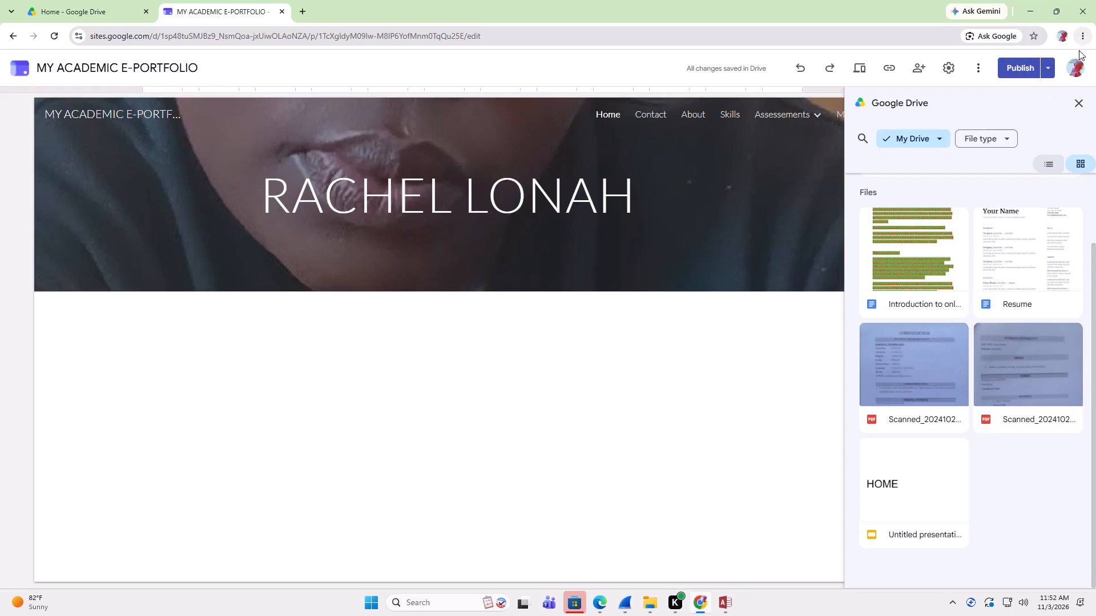
{"action": "left_click", "coordinate": [1075, 67]}
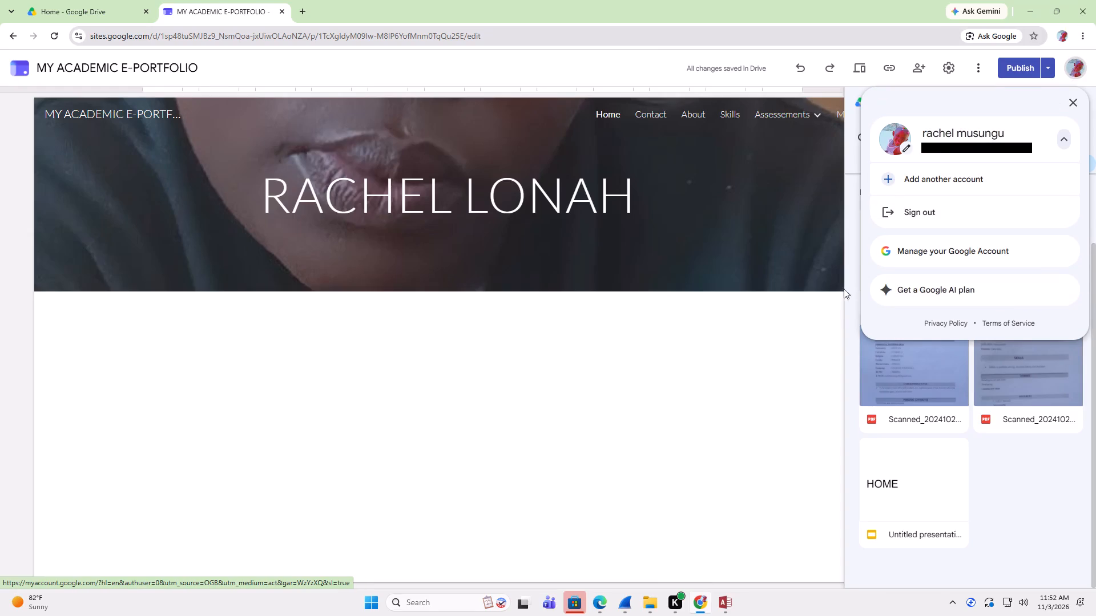
{"action": "left_click", "coordinate": [825, 318]}
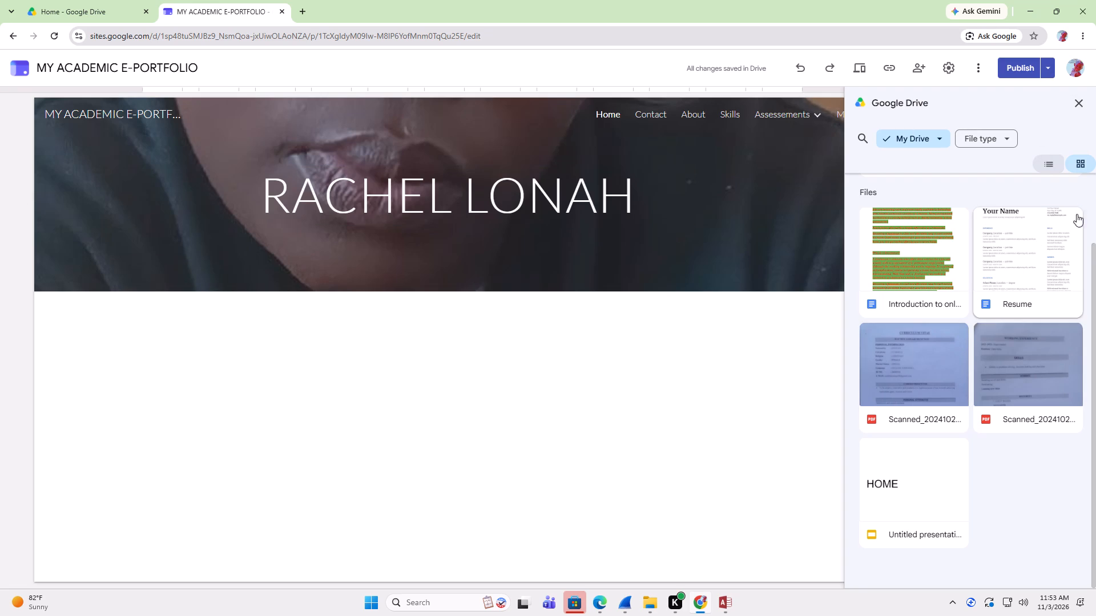
{"action": "left_click", "coordinate": [1079, 105]}
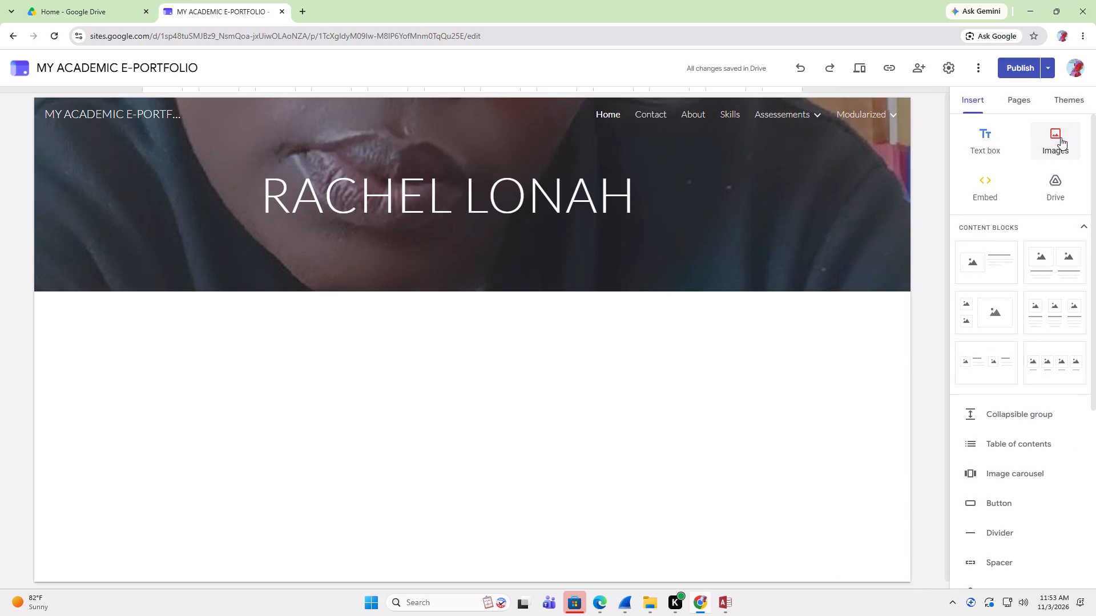
Browse the Google Photos library for an image for the Home page, back to the December 2023 photos, and close the image picker.
{"action": "left_click", "coordinate": [1061, 137]}
{"action": "left_click", "coordinate": [1058, 202]}
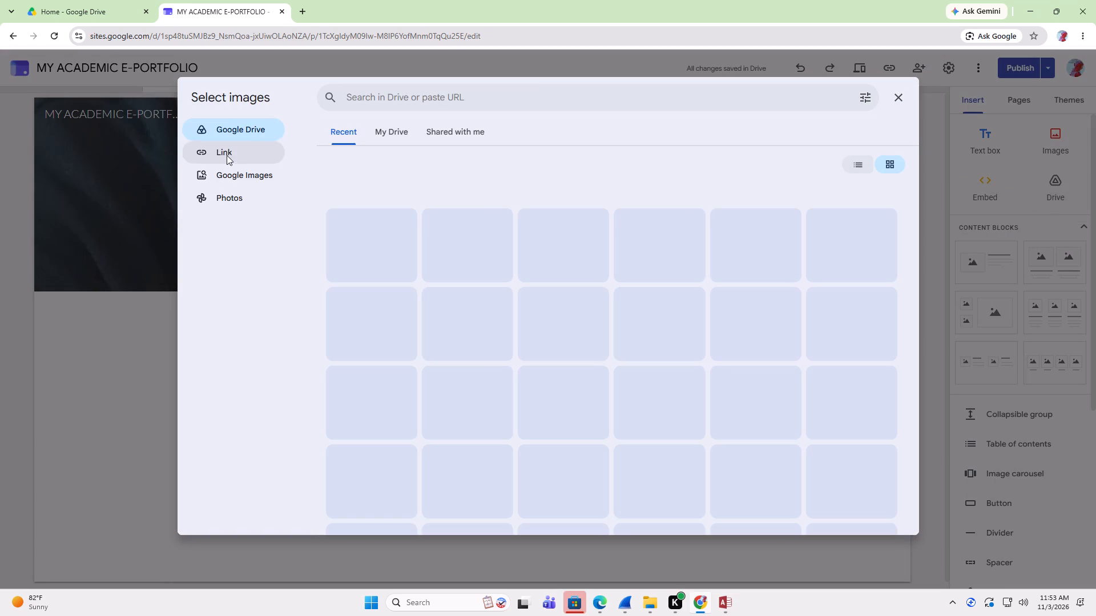
{"action": "left_click", "coordinate": [231, 200]}
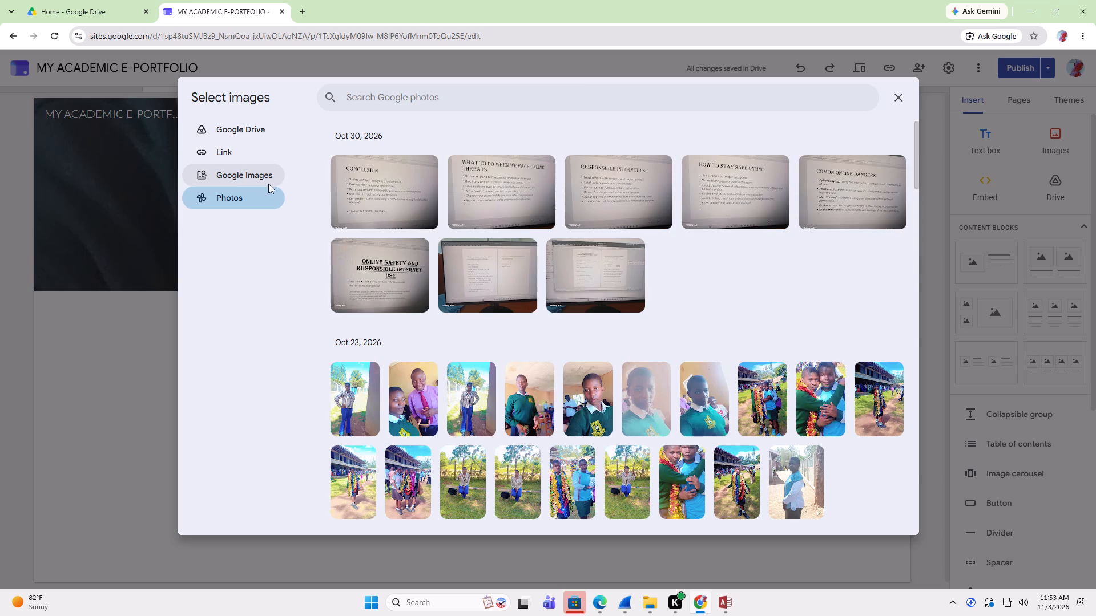
{"action": "scroll", "coordinate": [453, 306], "scroll_direction": "down", "scroll_amount": 6}
{"action": "scroll", "coordinate": [487, 501], "scroll_direction": "down", "scroll_amount": 3}
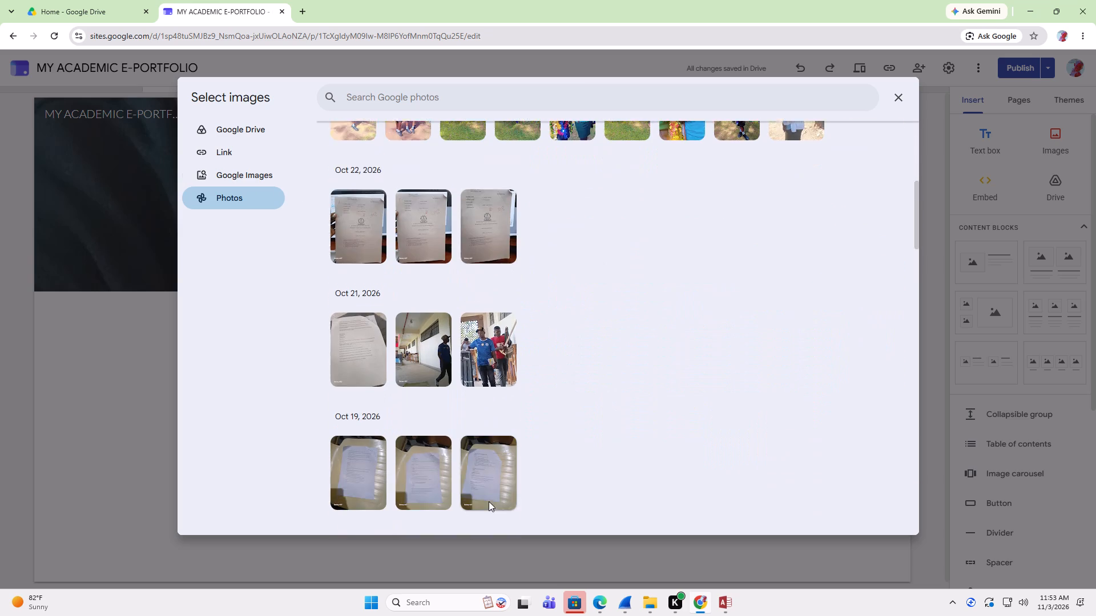
{"action": "scroll", "coordinate": [494, 499], "scroll_direction": "down", "scroll_amount": 14}
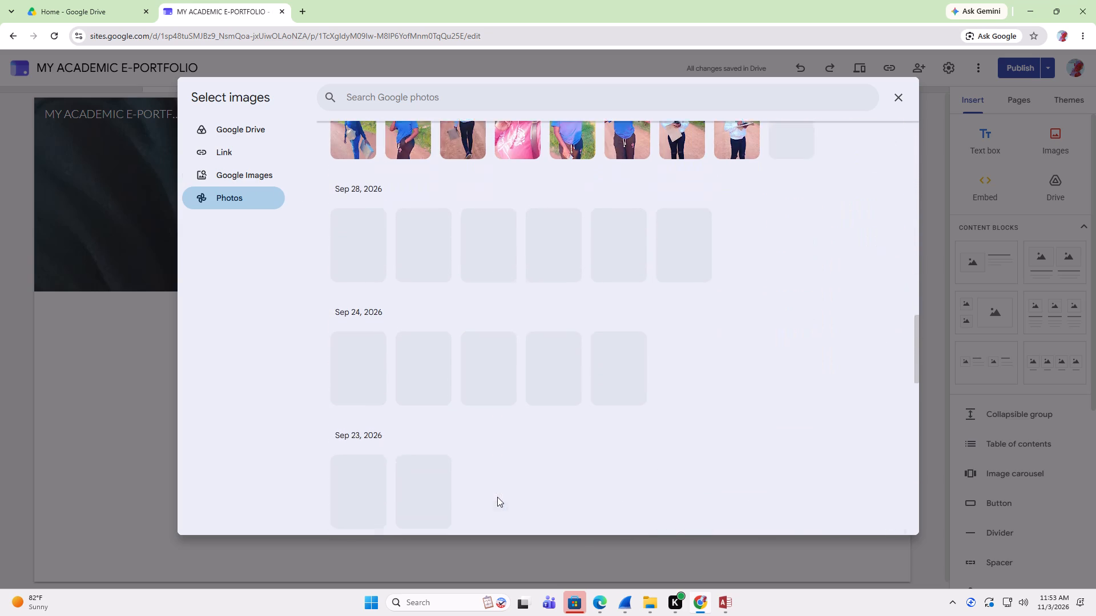
{"action": "scroll", "coordinate": [497, 497], "scroll_direction": "down", "scroll_amount": 3}
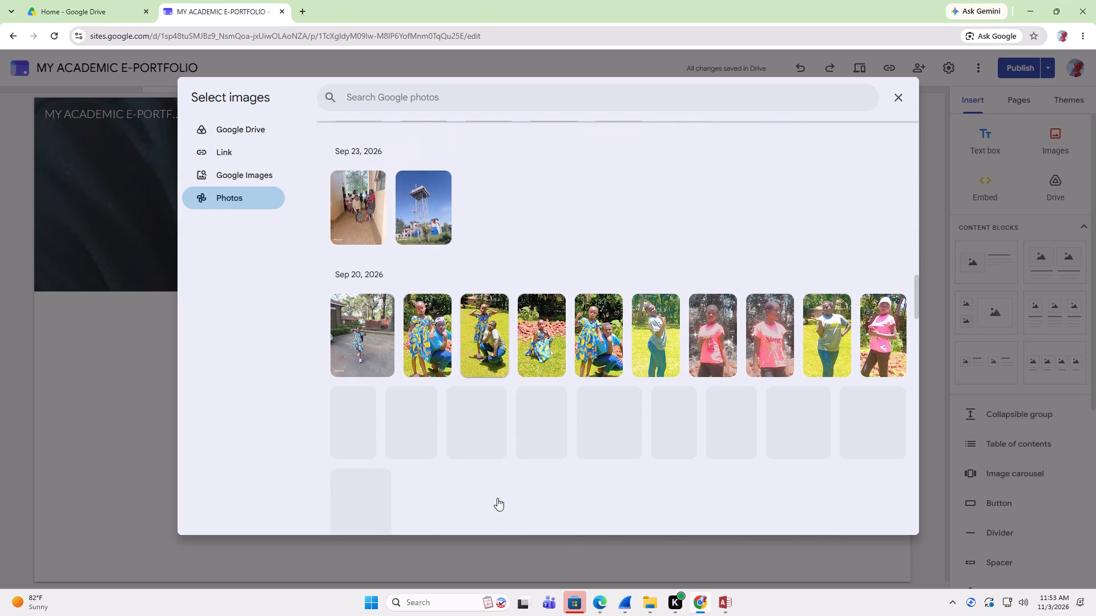
{"action": "scroll", "coordinate": [497, 498], "scroll_direction": "down", "scroll_amount": 14}
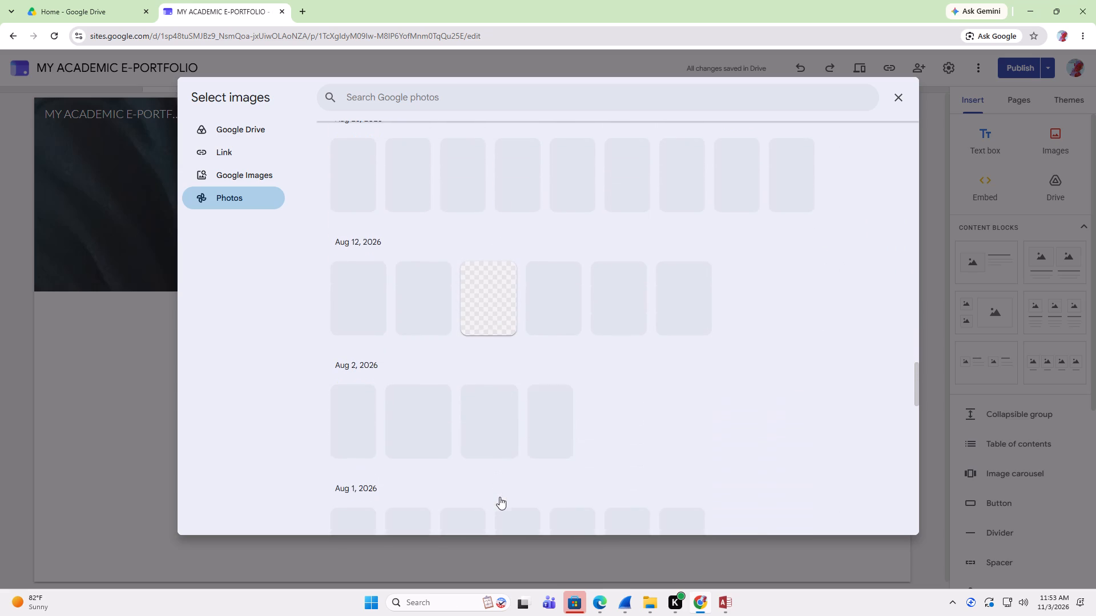
{"action": "scroll", "coordinate": [499, 497], "scroll_direction": "down", "scroll_amount": 8}
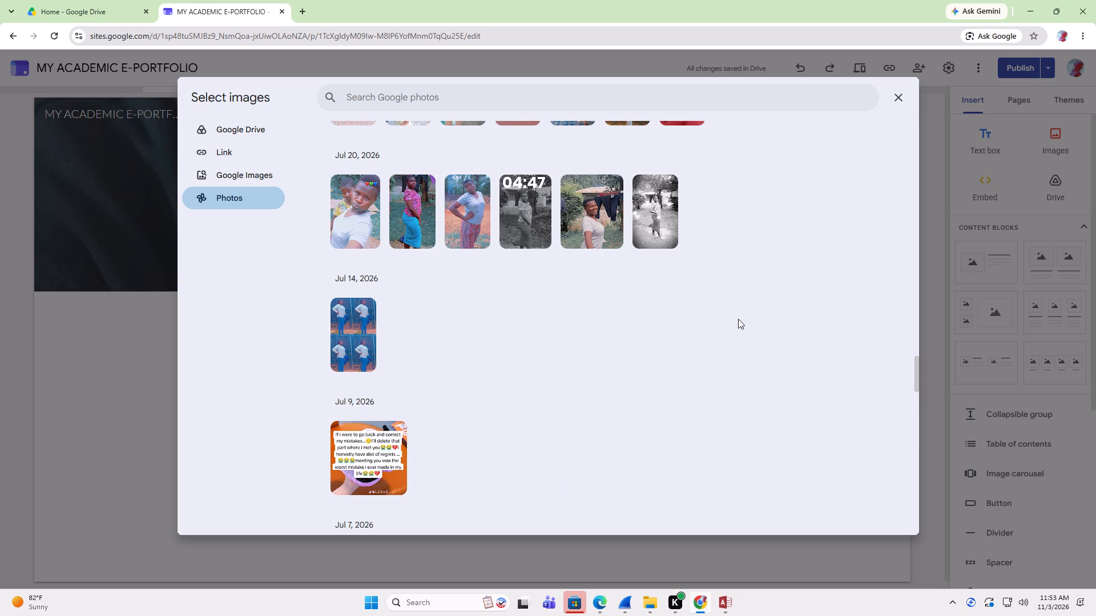
{"action": "scroll", "coordinate": [658, 305], "scroll_direction": "down", "scroll_amount": 15}
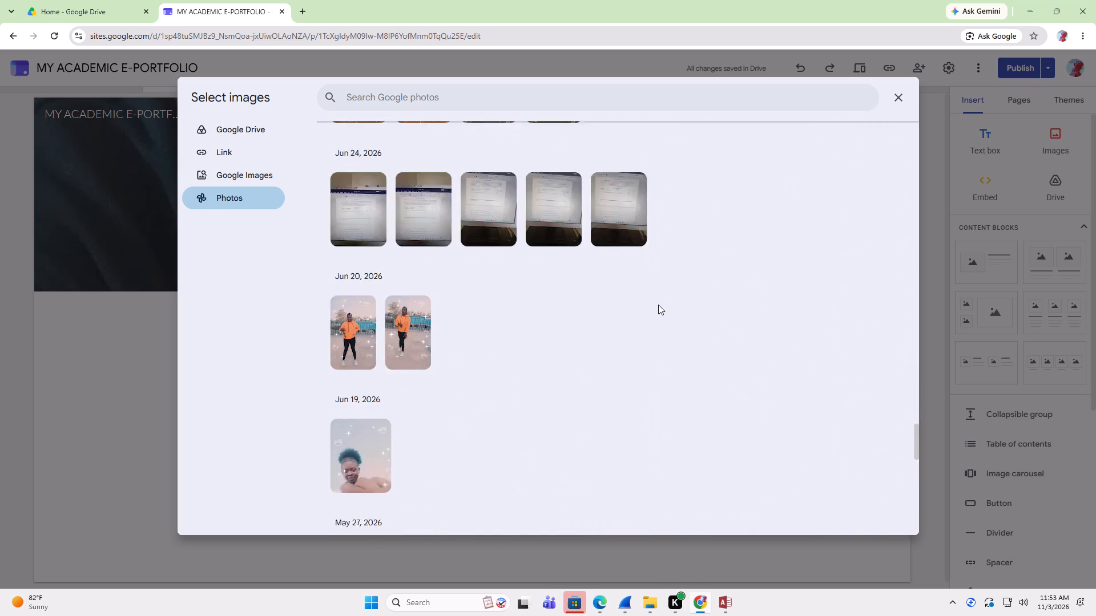
{"action": "scroll", "coordinate": [658, 305], "scroll_direction": "down", "scroll_amount": 13}
{"action": "scroll", "coordinate": [658, 306], "scroll_direction": "up", "scroll_amount": 3}
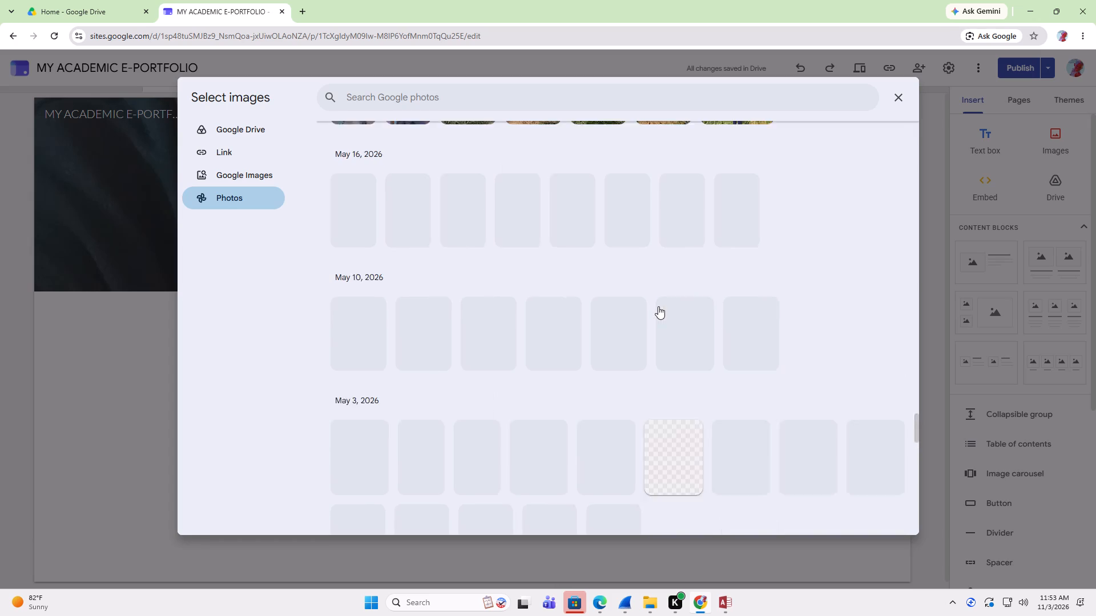
{"action": "scroll", "coordinate": [658, 306], "scroll_direction": "up", "scroll_amount": 3}
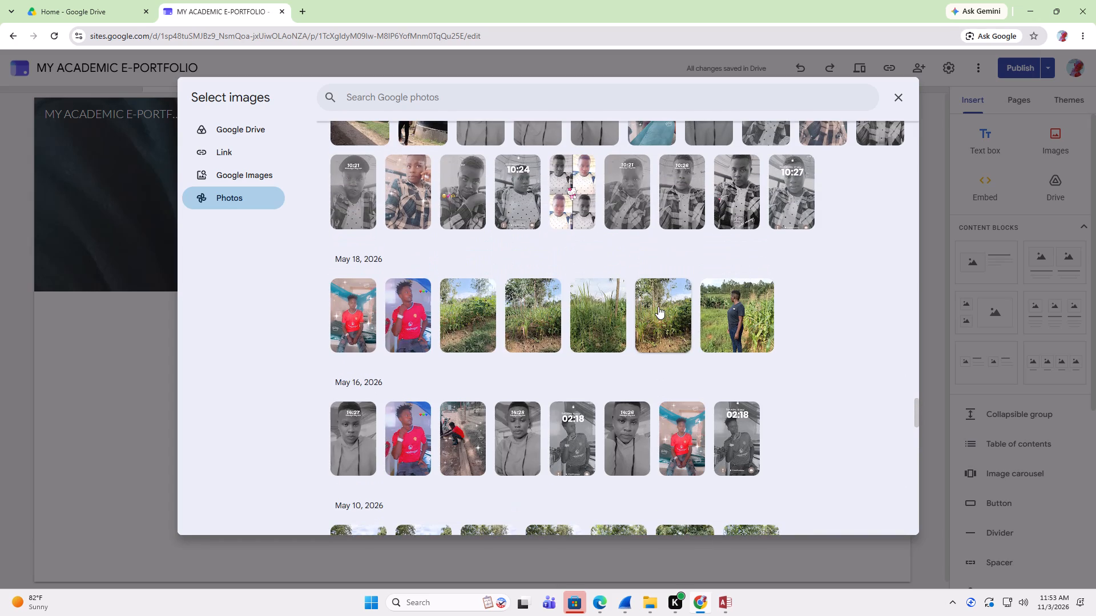
{"action": "scroll", "coordinate": [658, 306], "scroll_direction": "down", "scroll_amount": 1}
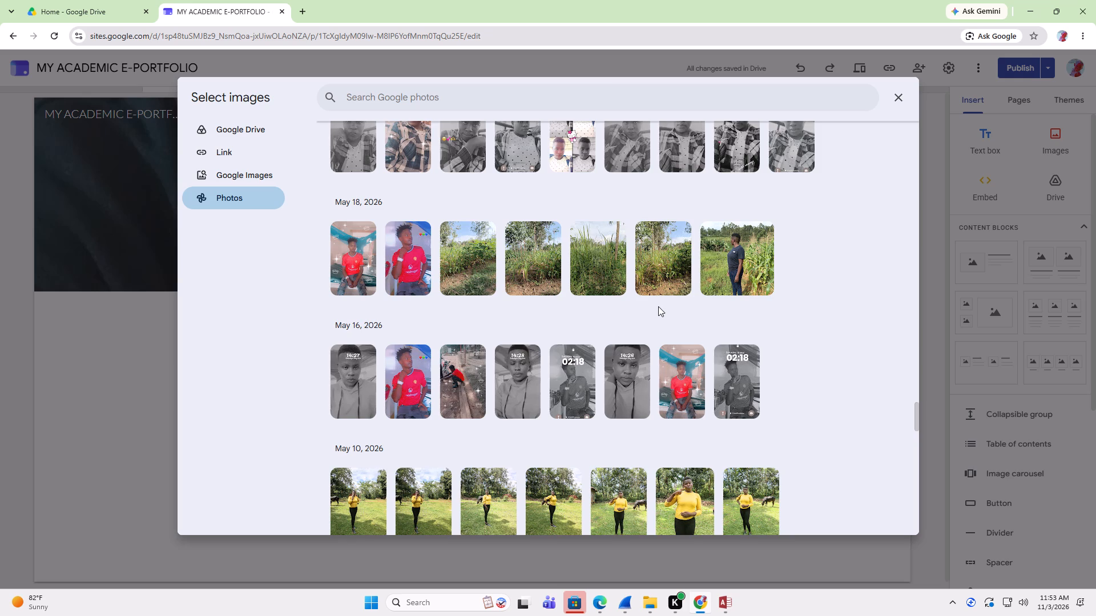
{"action": "scroll", "coordinate": [658, 306], "scroll_direction": "down", "scroll_amount": 15}
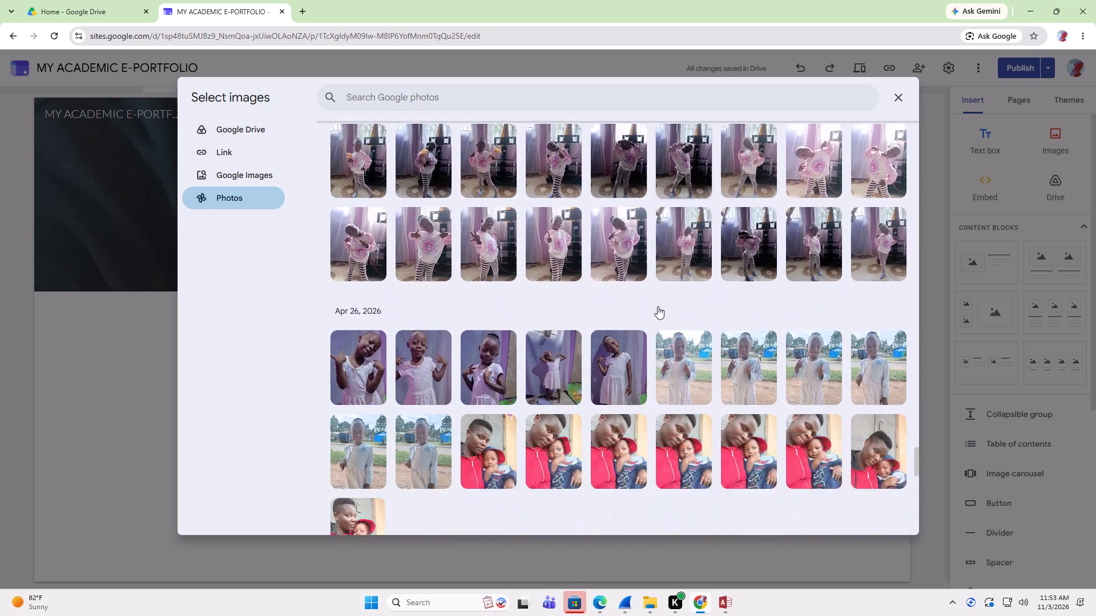
{"action": "scroll", "coordinate": [658, 306], "scroll_direction": "down", "scroll_amount": 20}
{"action": "scroll", "coordinate": [657, 306], "scroll_direction": "down", "scroll_amount": 4}
{"action": "scroll", "coordinate": [657, 306], "scroll_direction": "up", "scroll_amount": 2}
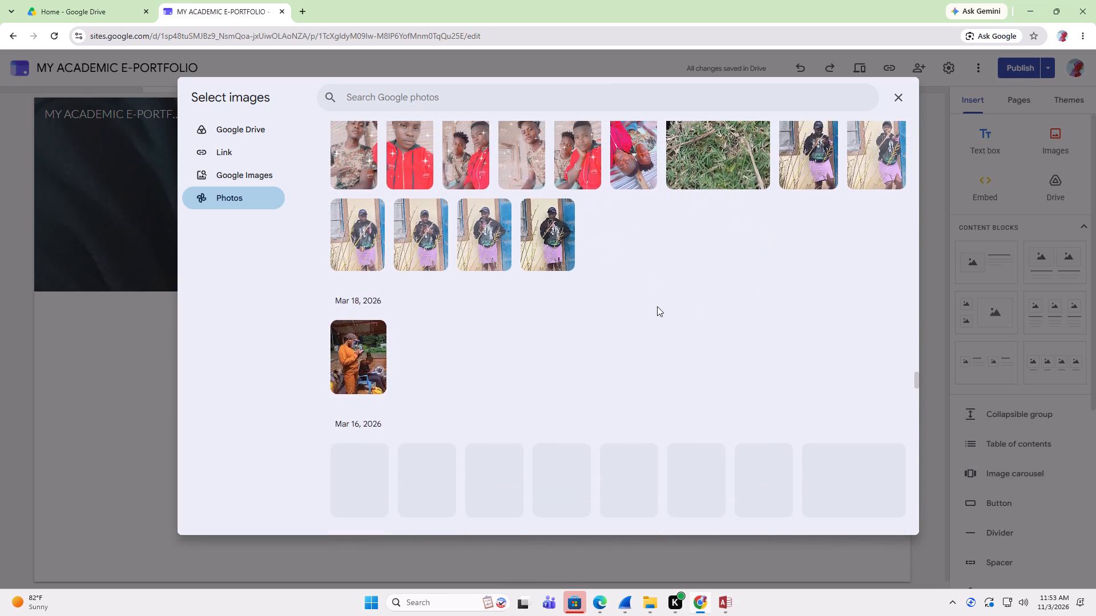
{"action": "scroll", "coordinate": [657, 306], "scroll_direction": "up", "scroll_amount": 1}
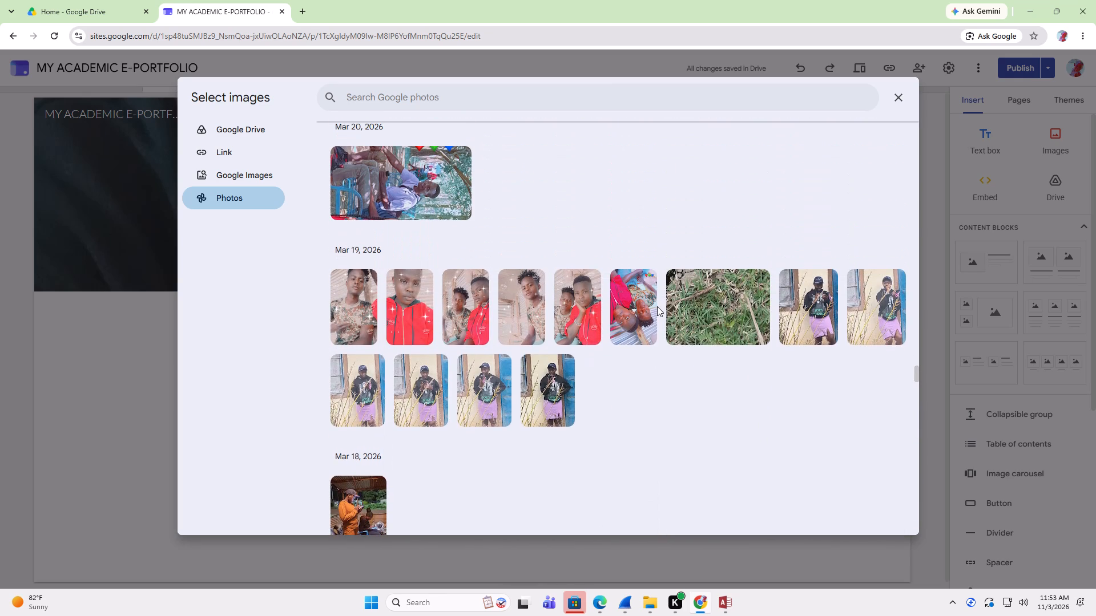
{"action": "scroll", "coordinate": [657, 306], "scroll_direction": "down", "scroll_amount": 4}
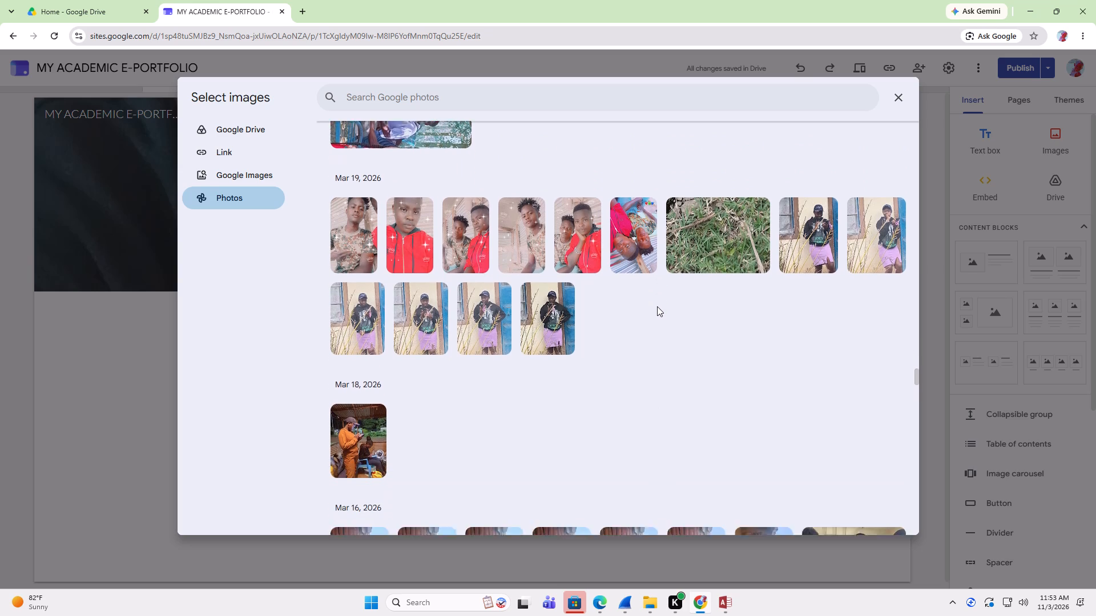
{"action": "scroll", "coordinate": [657, 306], "scroll_direction": "down", "scroll_amount": 8}
{"action": "scroll", "coordinate": [657, 306], "scroll_direction": "up", "scroll_amount": 6}
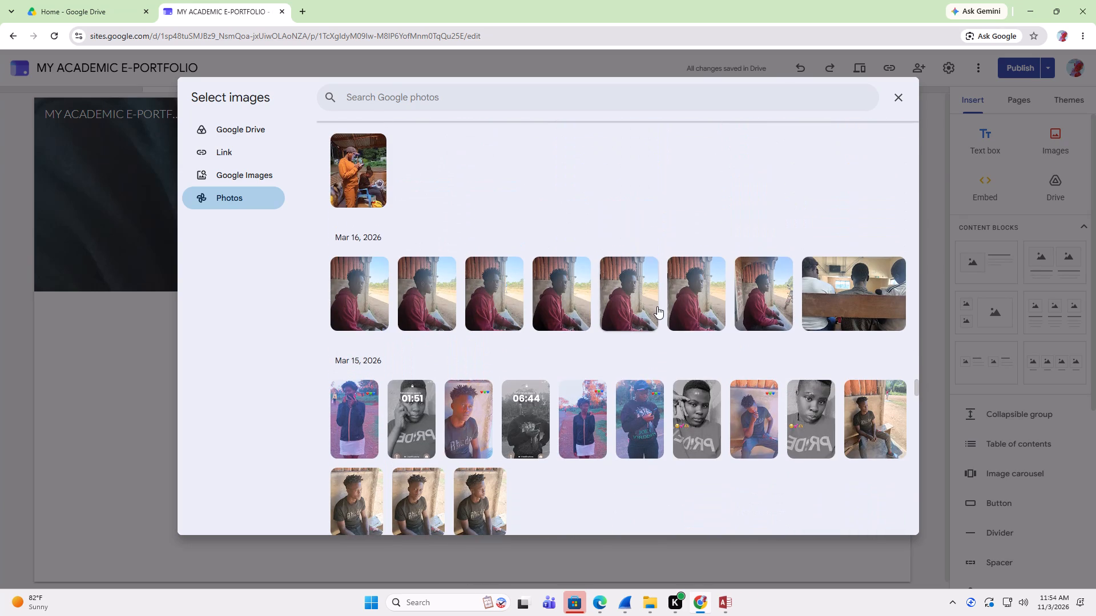
{"action": "scroll", "coordinate": [657, 306], "scroll_direction": "down", "scroll_amount": 12}
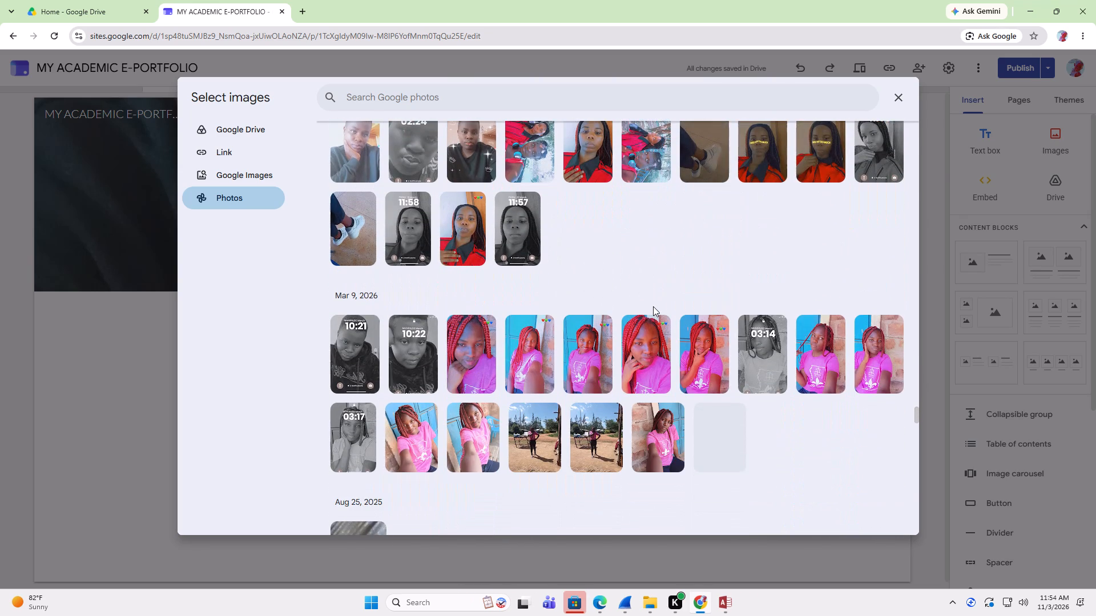
{"action": "scroll", "coordinate": [653, 306], "scroll_direction": "down", "scroll_amount": 1}
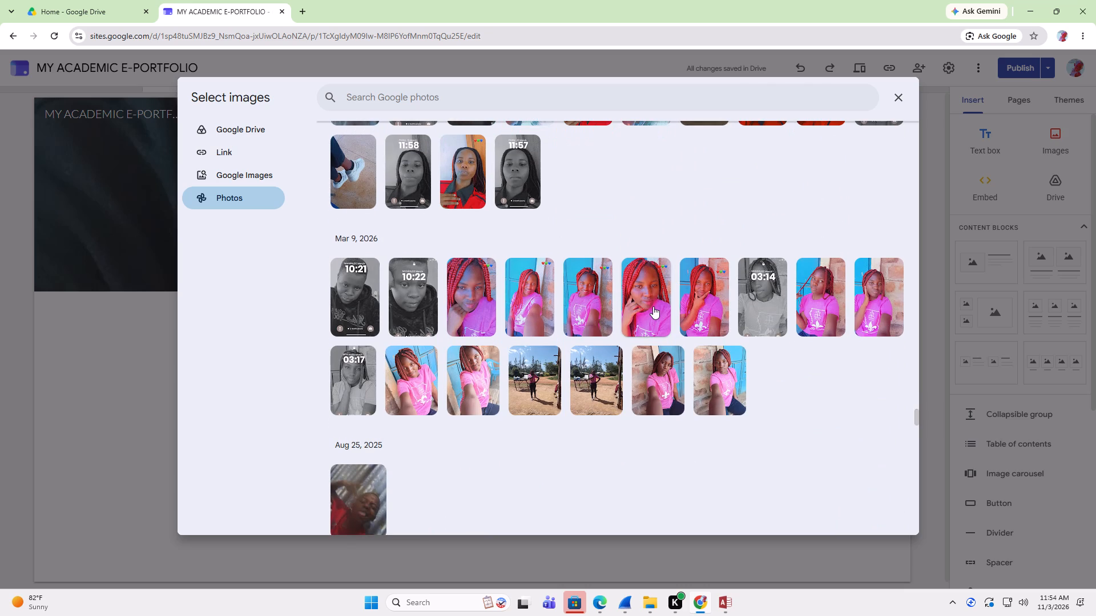
{"action": "scroll", "coordinate": [653, 306], "scroll_direction": "down", "scroll_amount": 20}
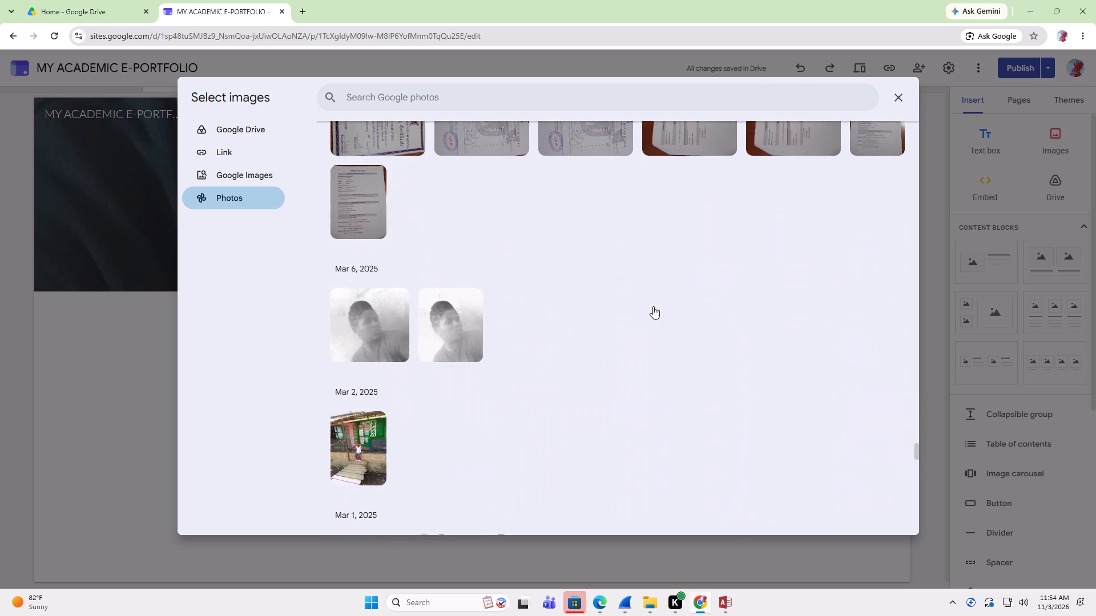
{"action": "scroll", "coordinate": [653, 306], "scroll_direction": "down", "scroll_amount": 10}
{"action": "scroll", "coordinate": [653, 306], "scroll_direction": "down", "scroll_amount": 15}
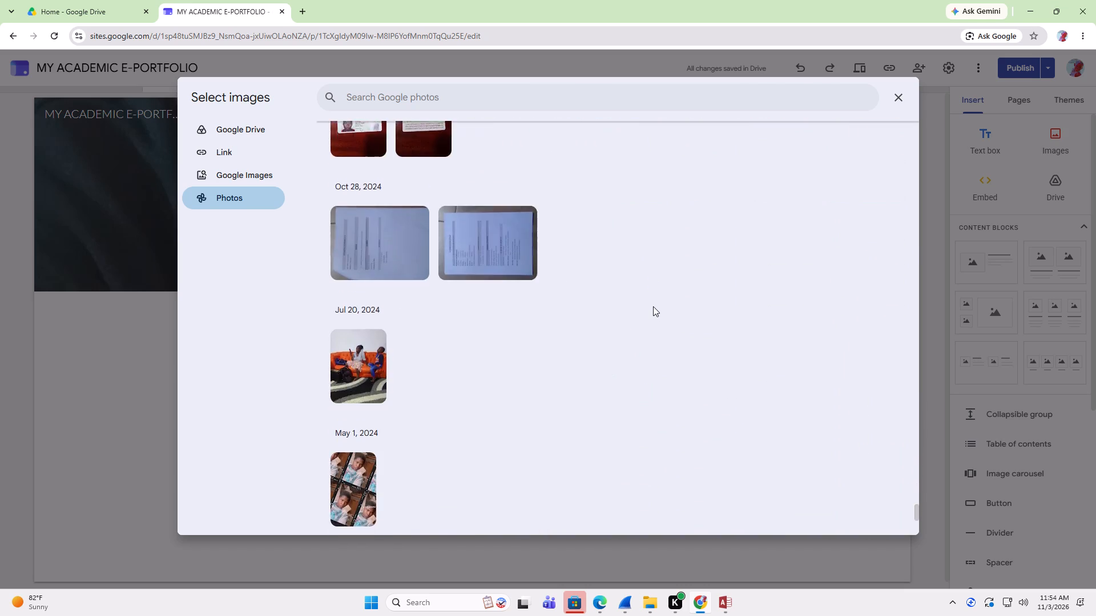
{"action": "scroll", "coordinate": [653, 306], "scroll_direction": "down", "scroll_amount": 17}
{"action": "scroll", "coordinate": [653, 306], "scroll_direction": "down", "scroll_amount": 4}
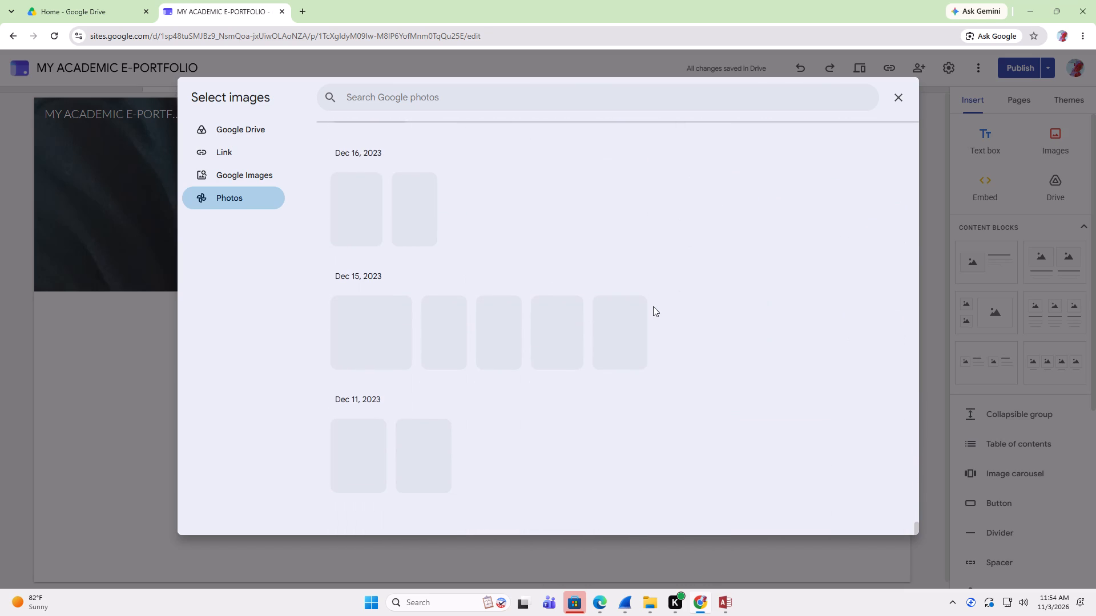
{"action": "scroll", "coordinate": [653, 306], "scroll_direction": "down", "scroll_amount": 3}
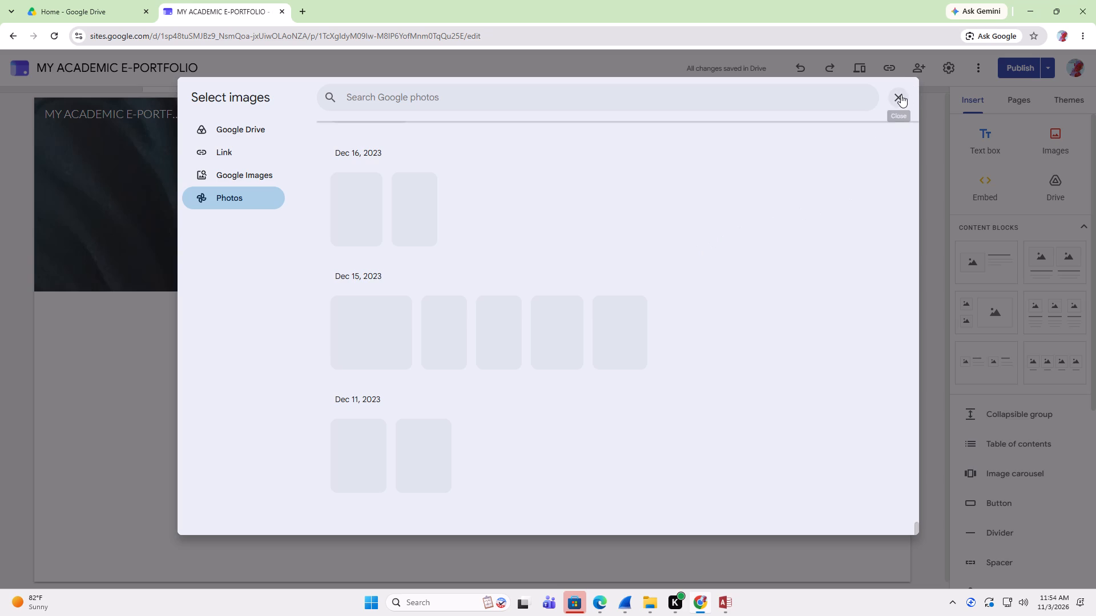
{"action": "left_click", "coordinate": [901, 95]}
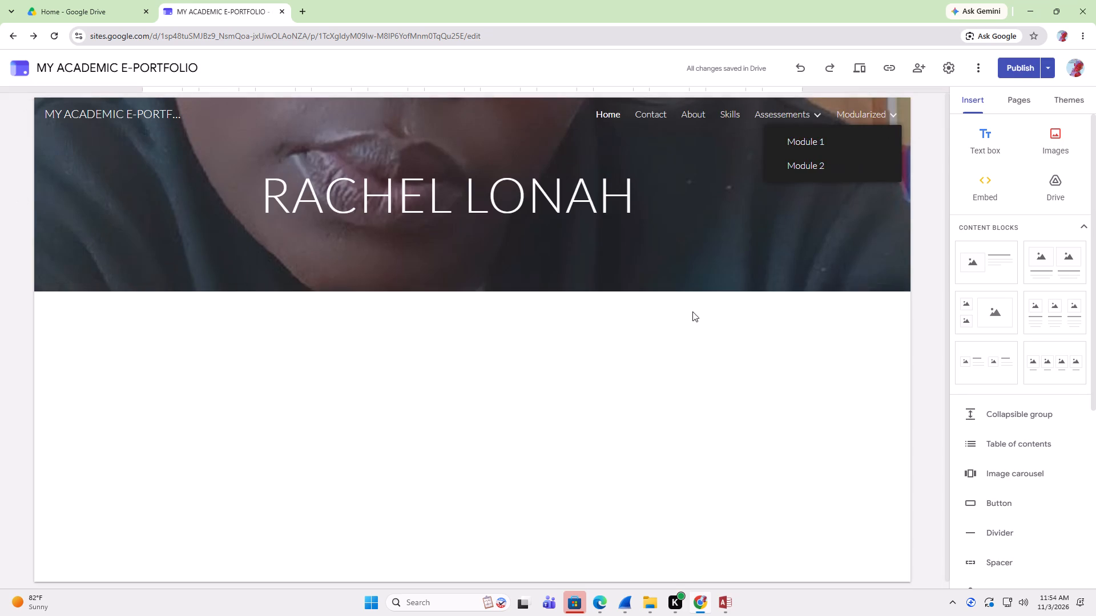
Open the Written Assessment page under Assessements in the site navigation.
{"action": "left_click", "coordinate": [775, 118]}
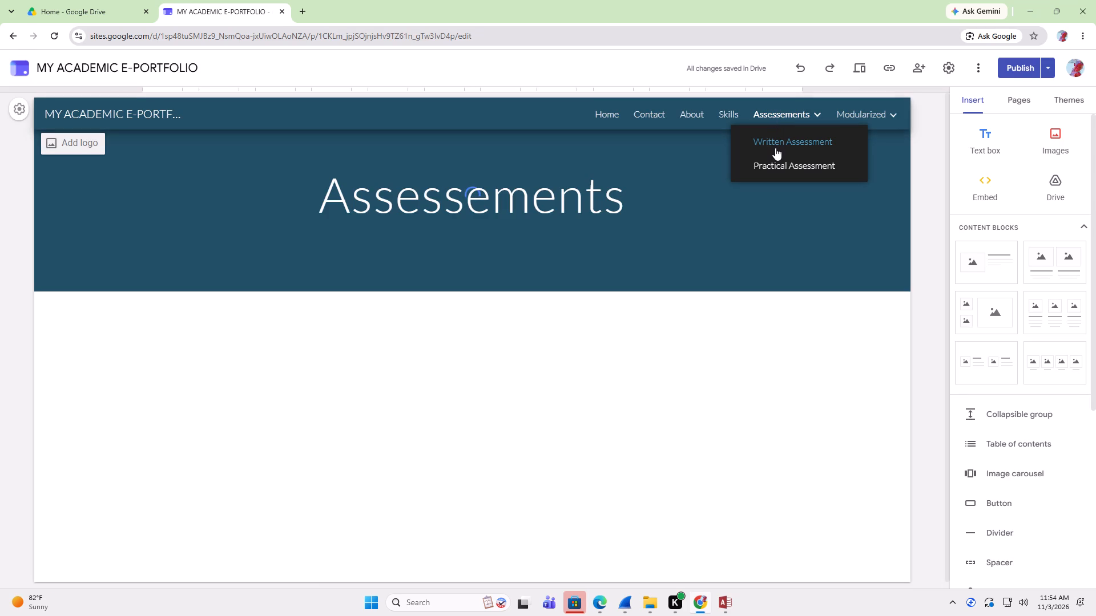
{"action": "left_click", "coordinate": [777, 144]}
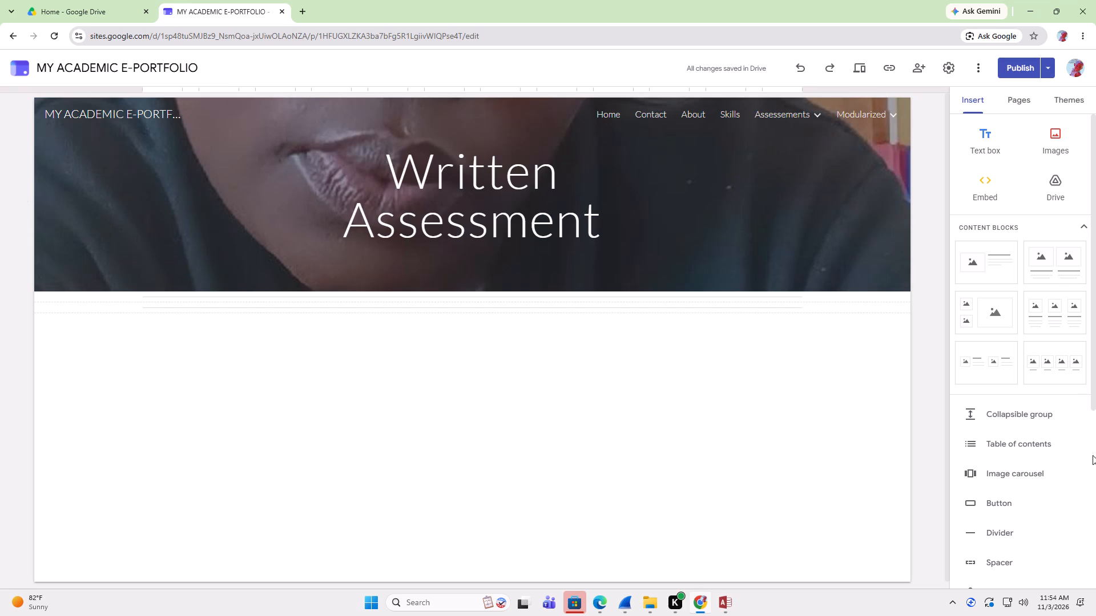
Start an image carousel on the Written Assessment page and add the first Oct 22, 2026 document photo from Google Photos.
{"action": "left_click", "coordinate": [1016, 471]}
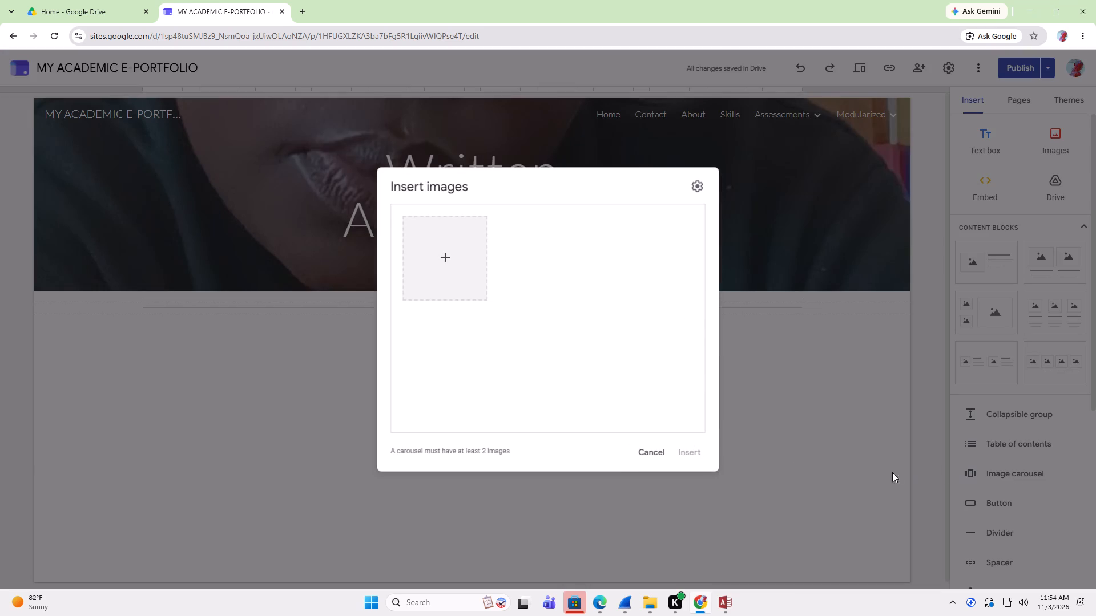
{"action": "left_click", "coordinate": [446, 254]}
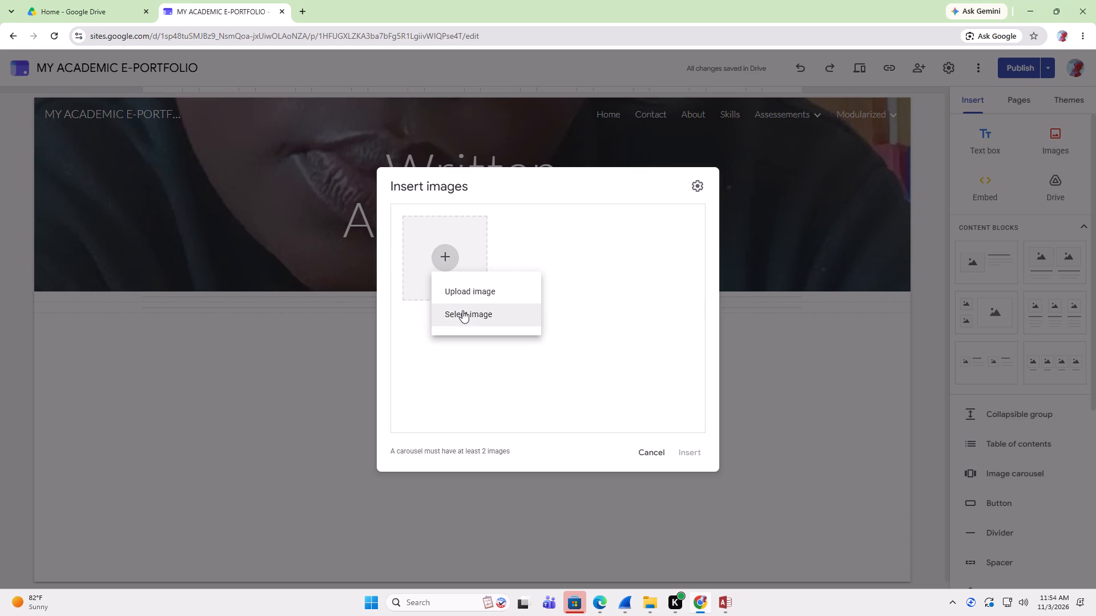
{"action": "left_click", "coordinate": [462, 311]}
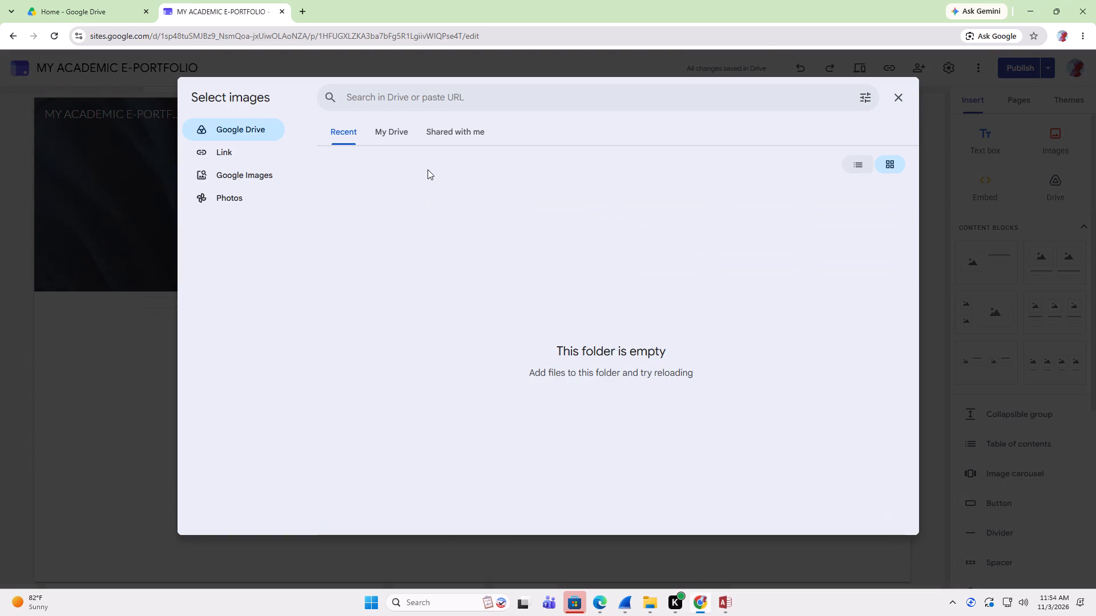
{"action": "left_click", "coordinate": [220, 197]}
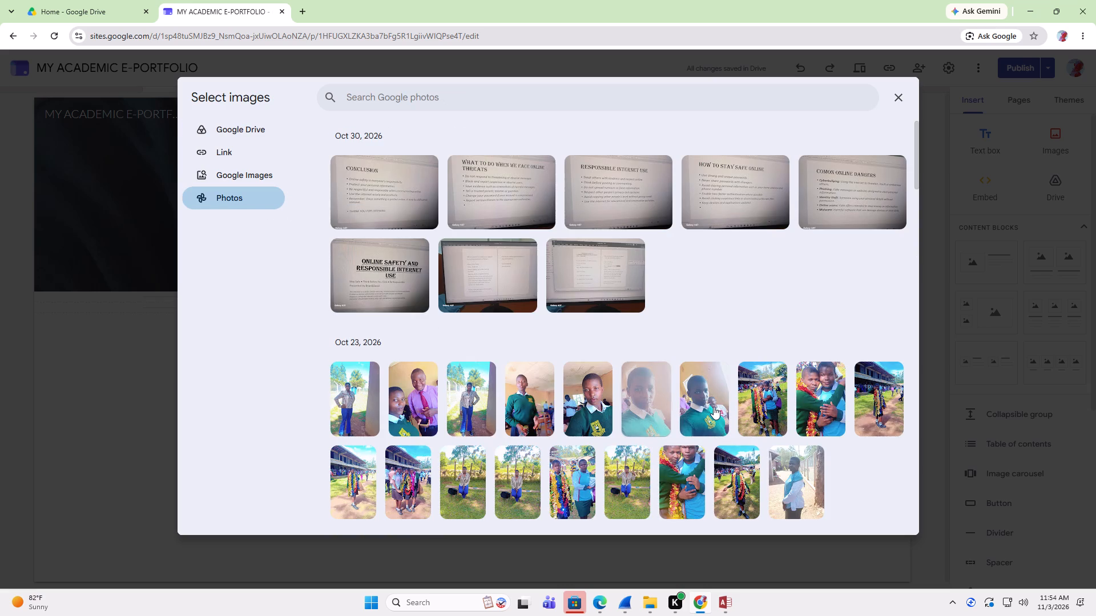
{"action": "scroll", "coordinate": [715, 415], "scroll_direction": "down", "scroll_amount": 6}
{"action": "scroll", "coordinate": [715, 415], "scroll_direction": "up", "scroll_amount": 7}
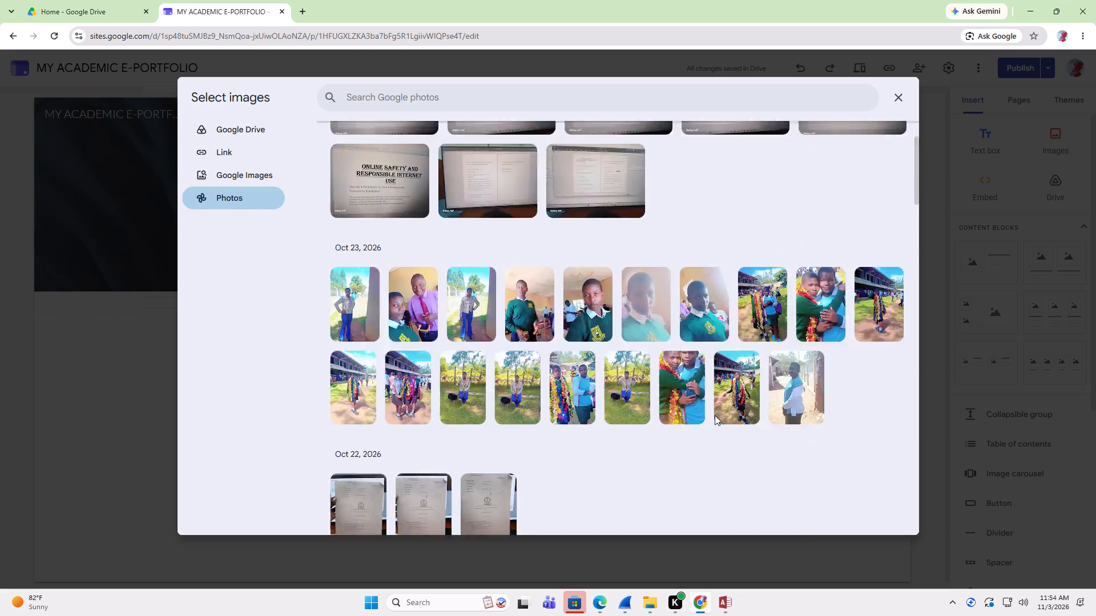
{"action": "scroll", "coordinate": [715, 415], "scroll_direction": "down", "scroll_amount": 5}
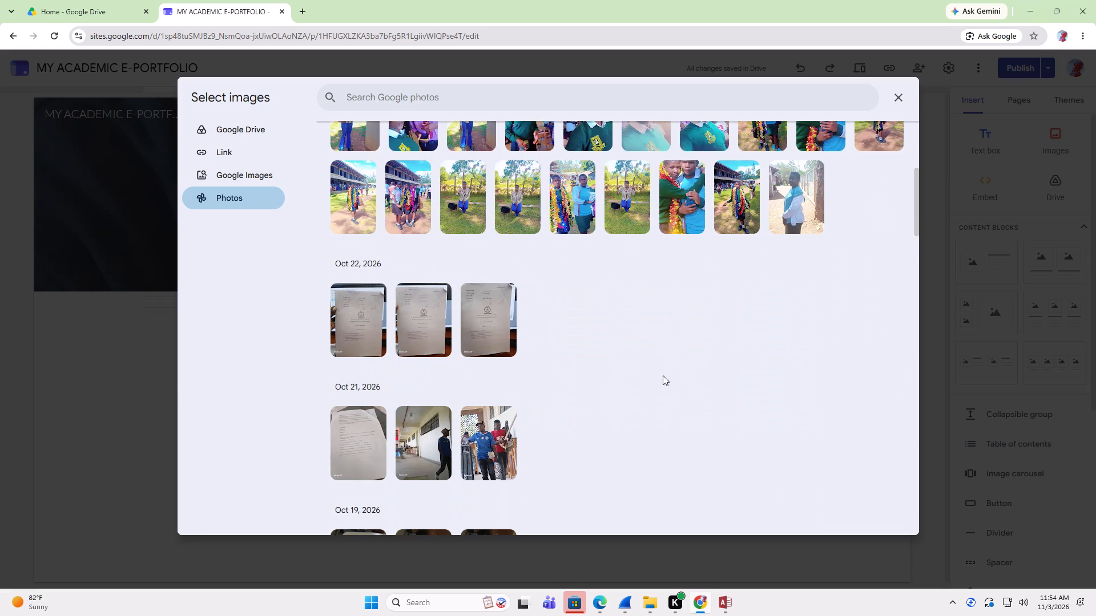
{"action": "left_click", "coordinate": [356, 314]}
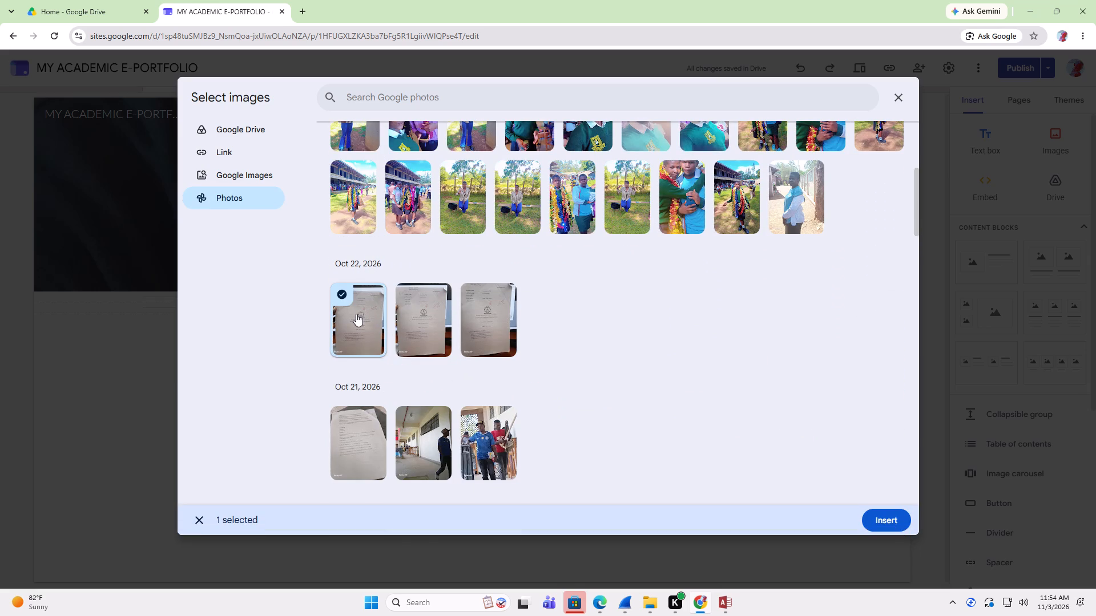
{"action": "left_click", "coordinate": [885, 520]}
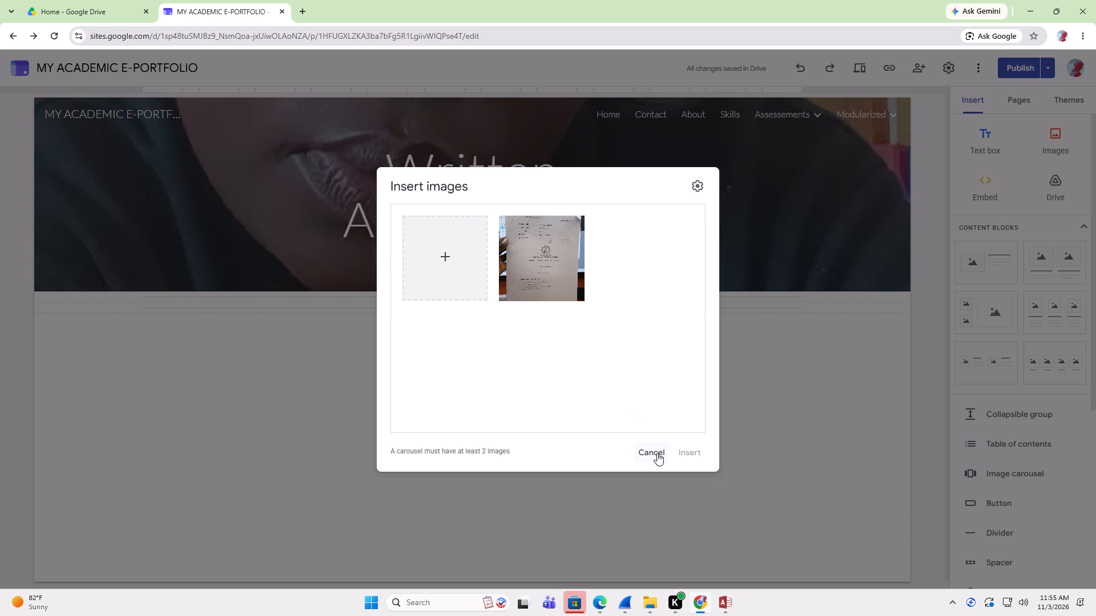
Add the second Oct 22, 2026 document photo from Google Photos to the carousel's images.
{"action": "left_click", "coordinate": [448, 256]}
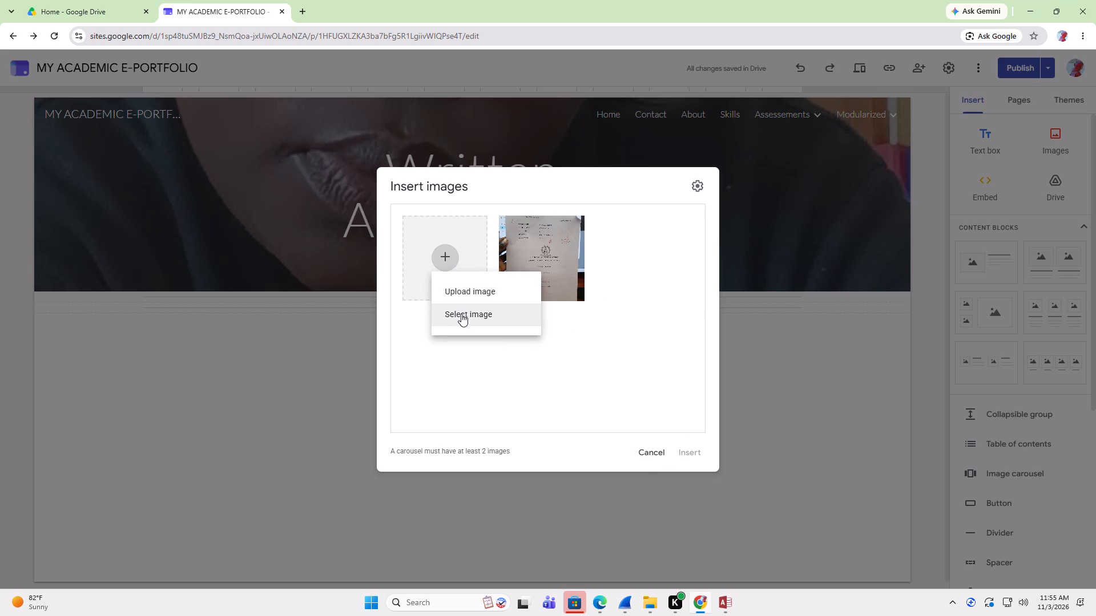
{"action": "left_click", "coordinate": [461, 314]}
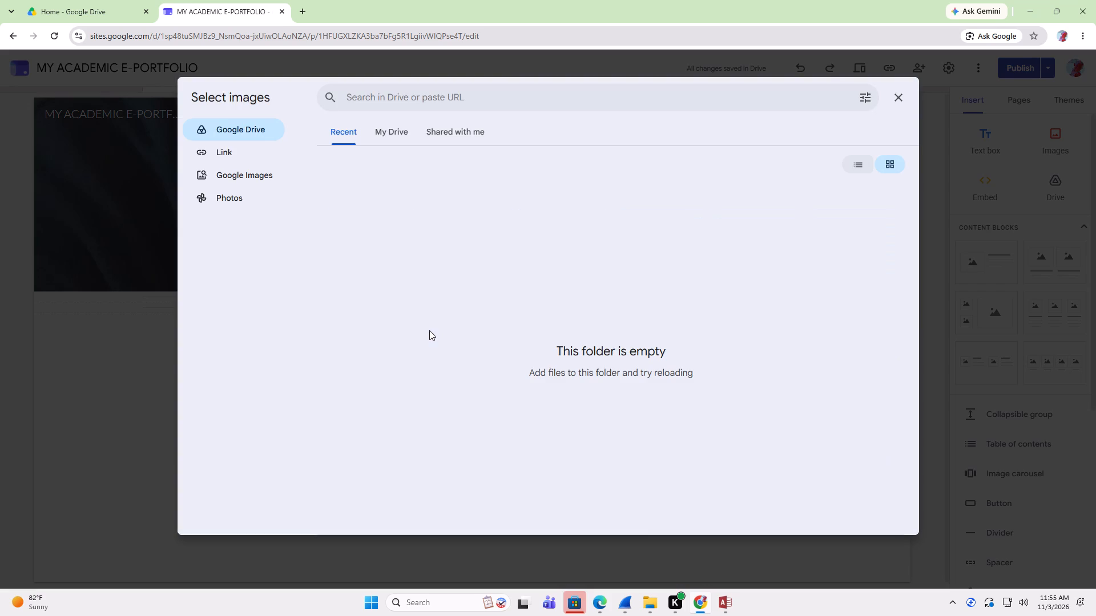
{"action": "left_click", "coordinate": [240, 199]}
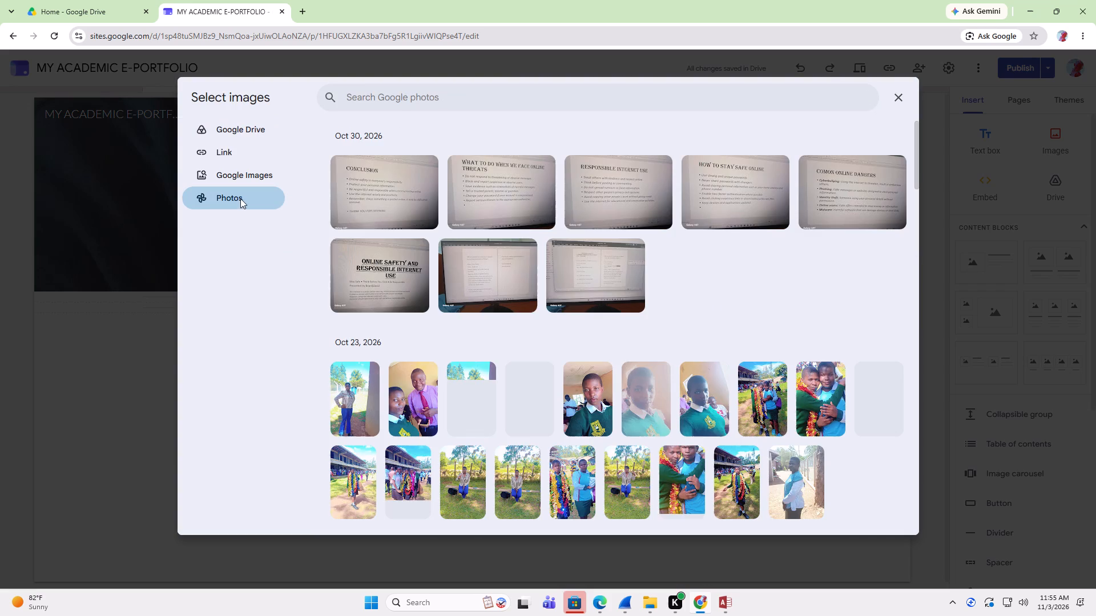
{"action": "scroll", "coordinate": [536, 258], "scroll_direction": "down", "scroll_amount": 7}
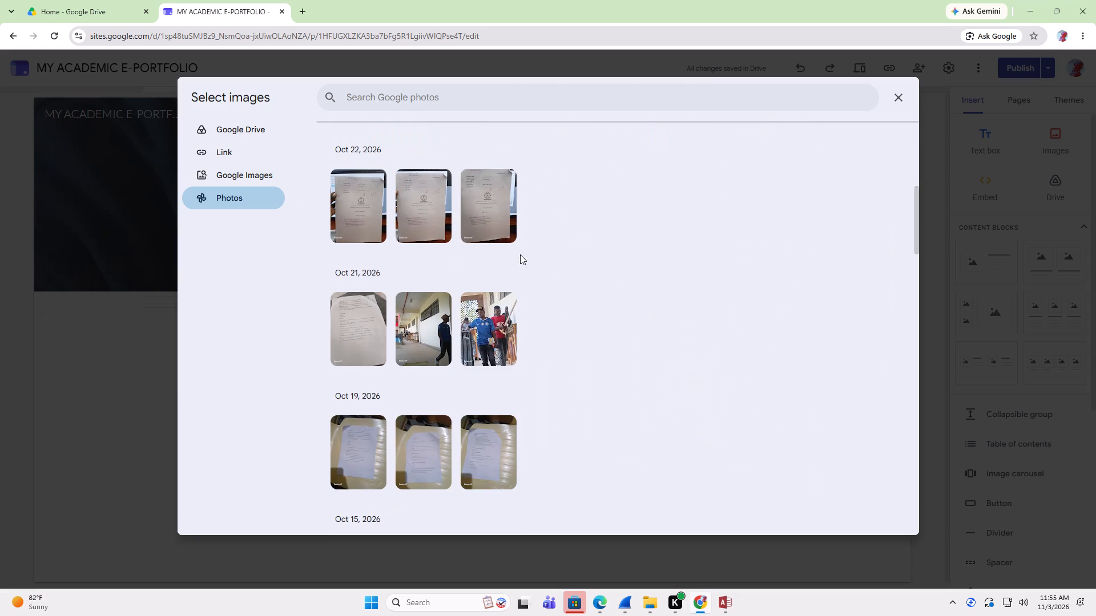
{"action": "left_click", "coordinate": [432, 215]}
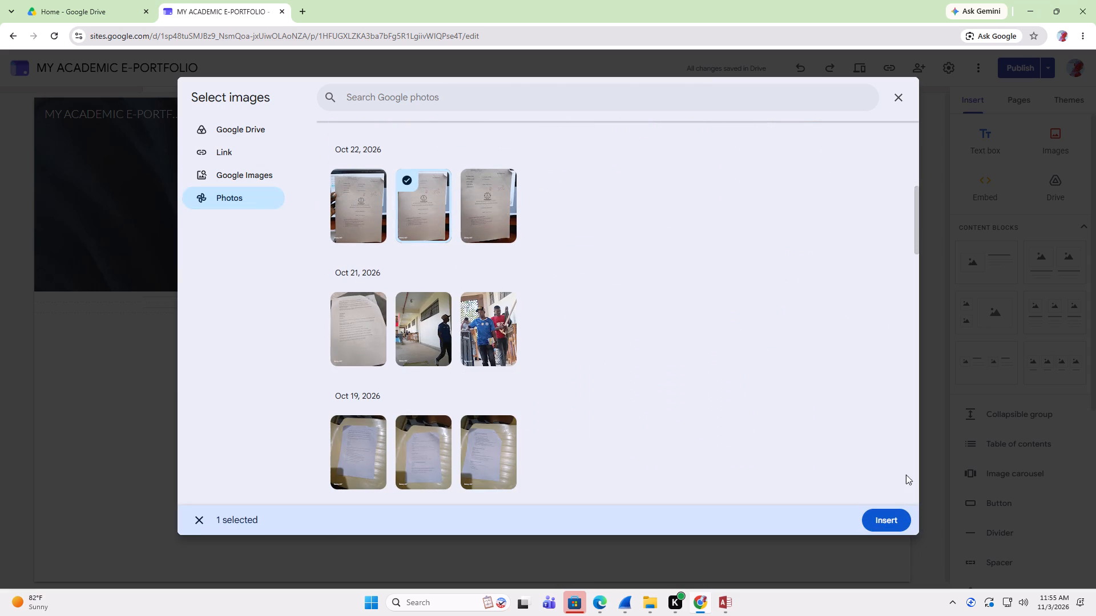
{"action": "left_click", "coordinate": [889, 517]}
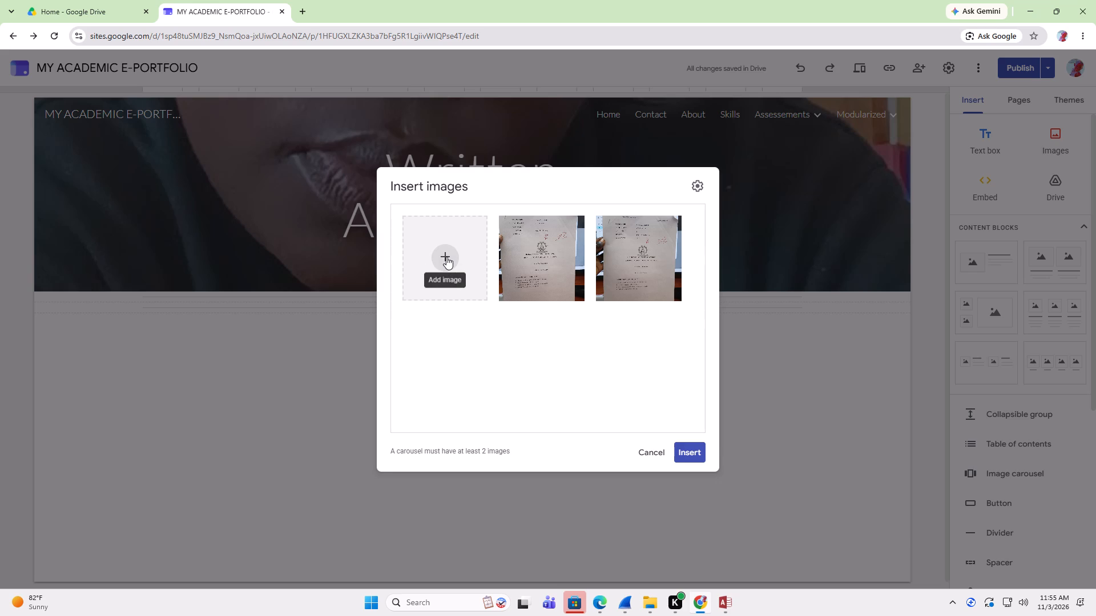
Add the third Oct 22, 2026 document photo from Google Photos and insert the three-image carousel into the page.
{"action": "left_click", "coordinate": [446, 257]}
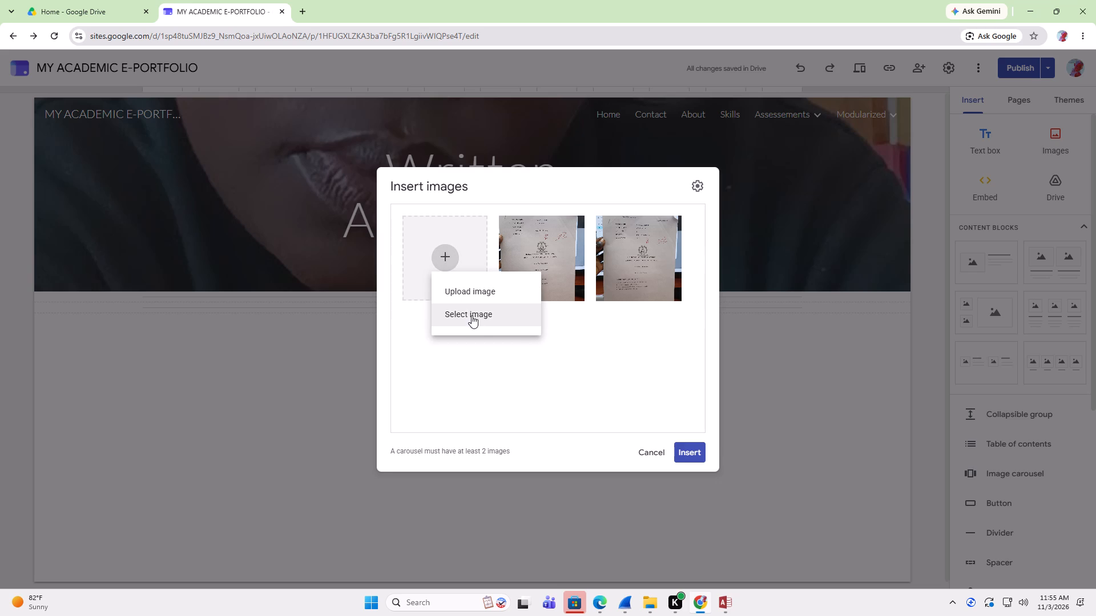
{"action": "left_click", "coordinate": [472, 315]}
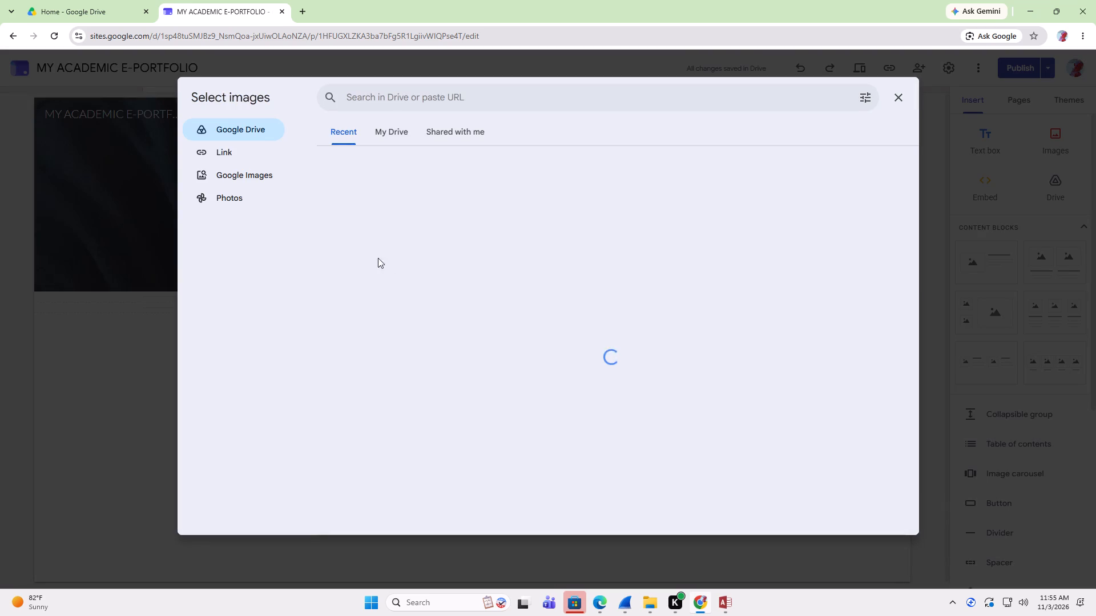
{"action": "left_click", "coordinate": [241, 201]}
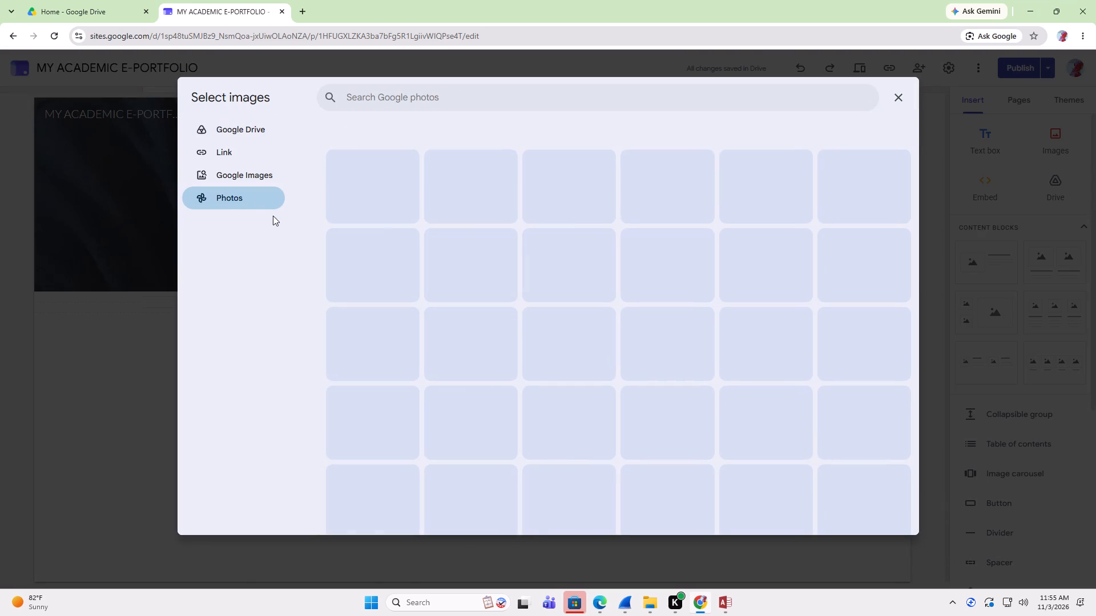
{"action": "scroll", "coordinate": [283, 230], "scroll_direction": "down", "scroll_amount": 1}
{"action": "scroll", "coordinate": [398, 260], "scroll_direction": "down", "scroll_amount": 4}
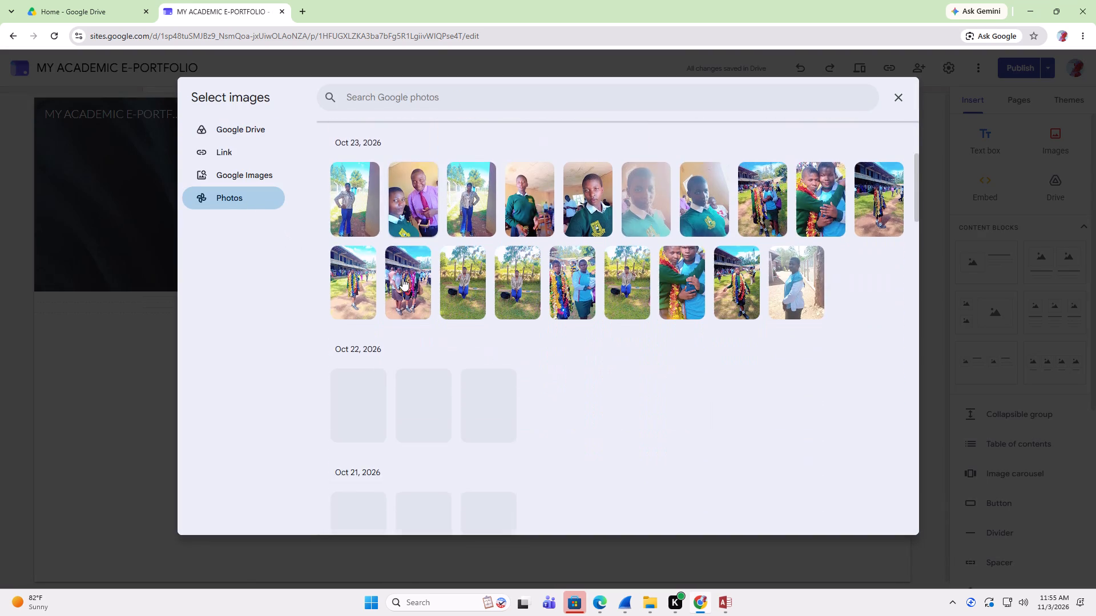
{"action": "scroll", "coordinate": [402, 278], "scroll_direction": "down", "scroll_amount": 3}
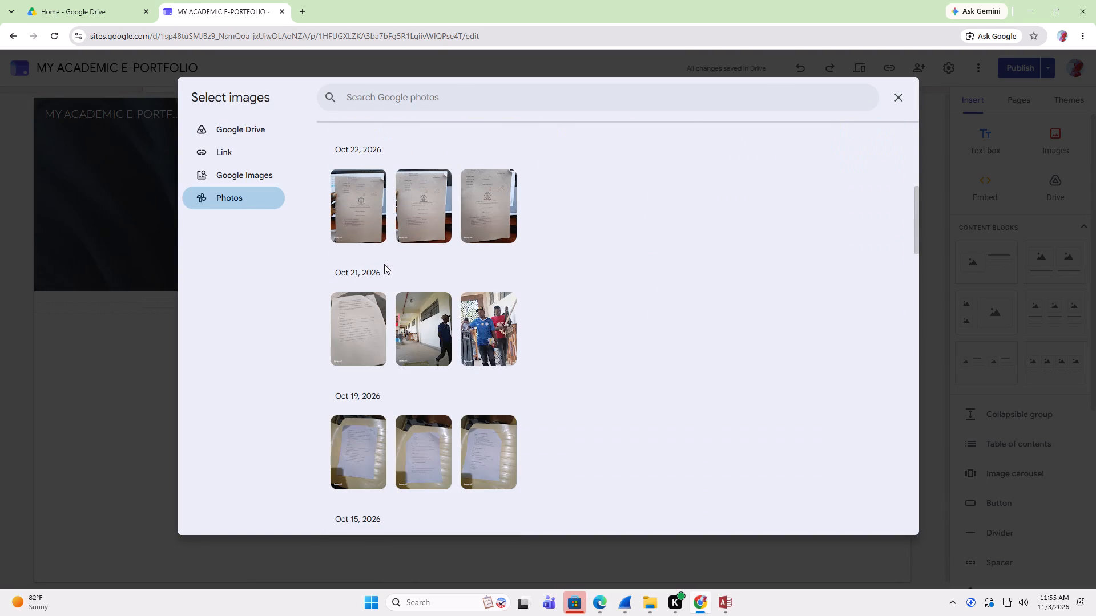
{"action": "left_click", "coordinate": [494, 214]}
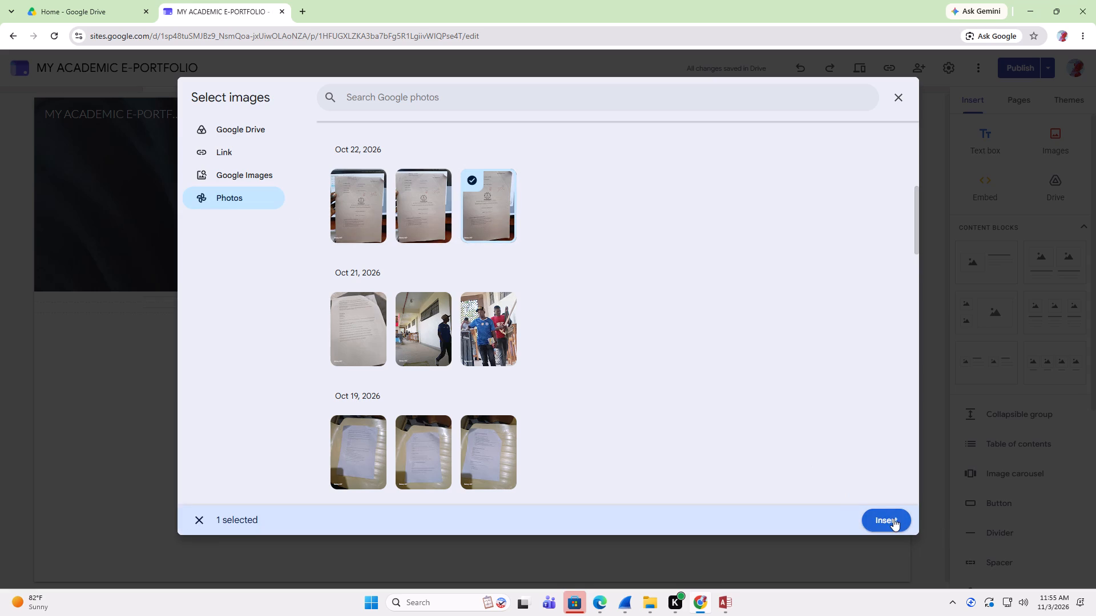
{"action": "left_click", "coordinate": [893, 518]}
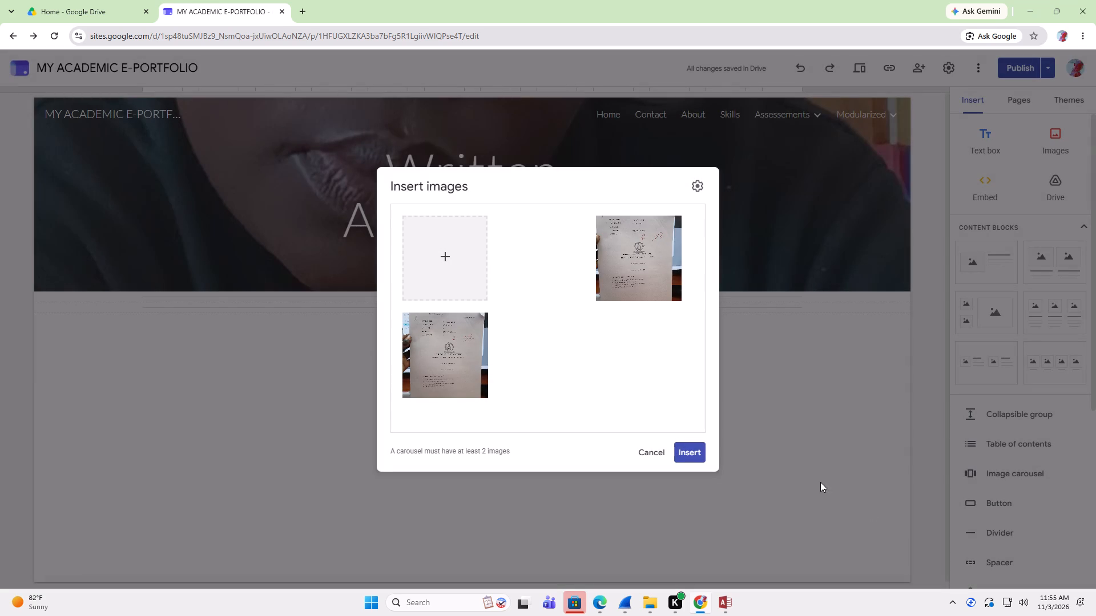
{"action": "left_click", "coordinate": [695, 451]}
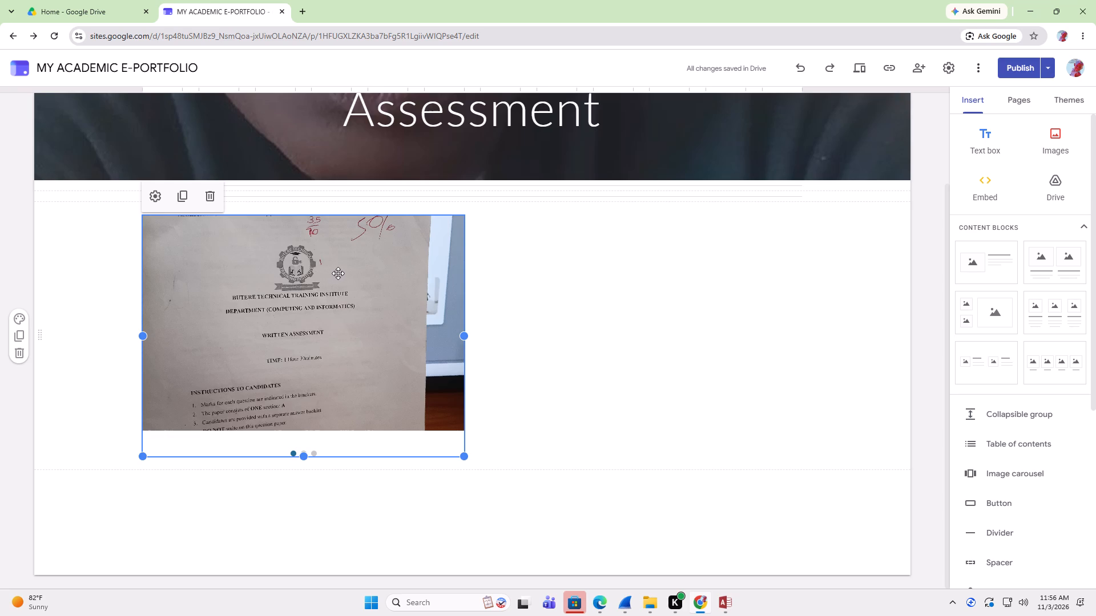
Widen the image carousel from its outer edge to about five-sixths of the page's content width.
{"action": "scroll", "coordinate": [340, 278], "scroll_direction": "down", "scroll_amount": 6}
{"action": "scroll", "coordinate": [343, 287], "scroll_direction": "up", "scroll_amount": 5}
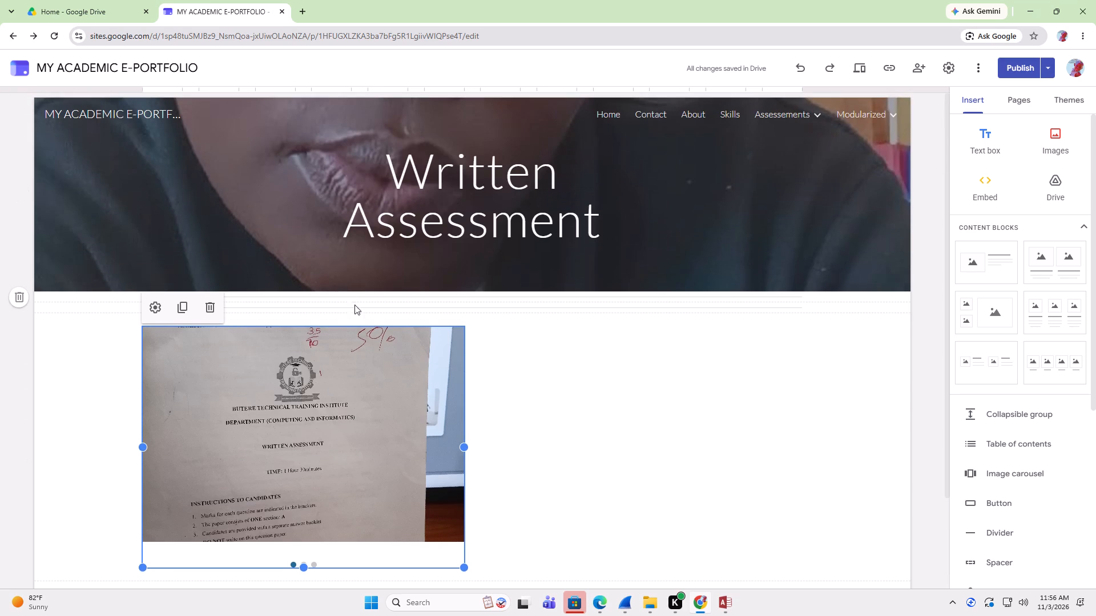
{"action": "scroll", "coordinate": [357, 308], "scroll_direction": "down", "scroll_amount": 11}
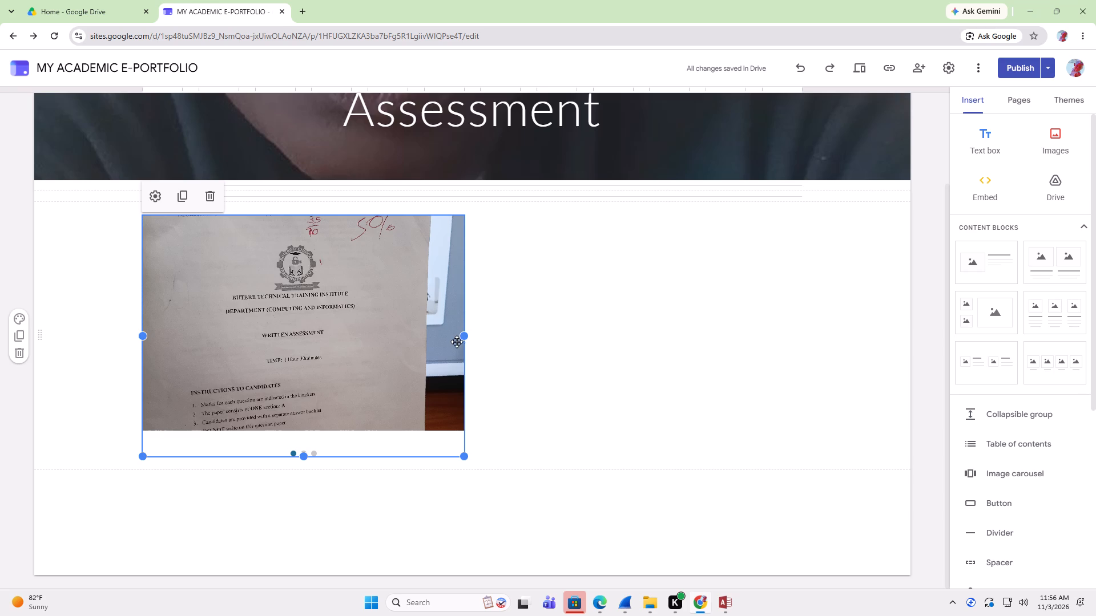
{"action": "scroll", "coordinate": [515, 437], "scroll_direction": "down", "scroll_amount": 11}
{"action": "scroll", "coordinate": [515, 445], "scroll_direction": "up", "scroll_amount": 5}
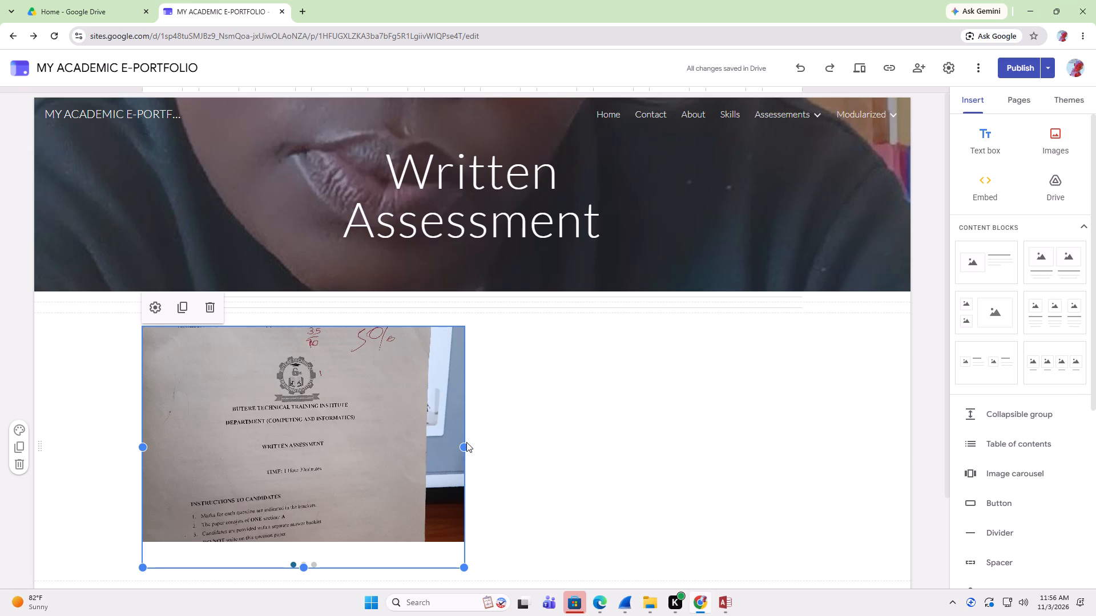
{"action": "left_click_drag", "start_coordinate": [462, 443], "coordinate": [538, 452]}
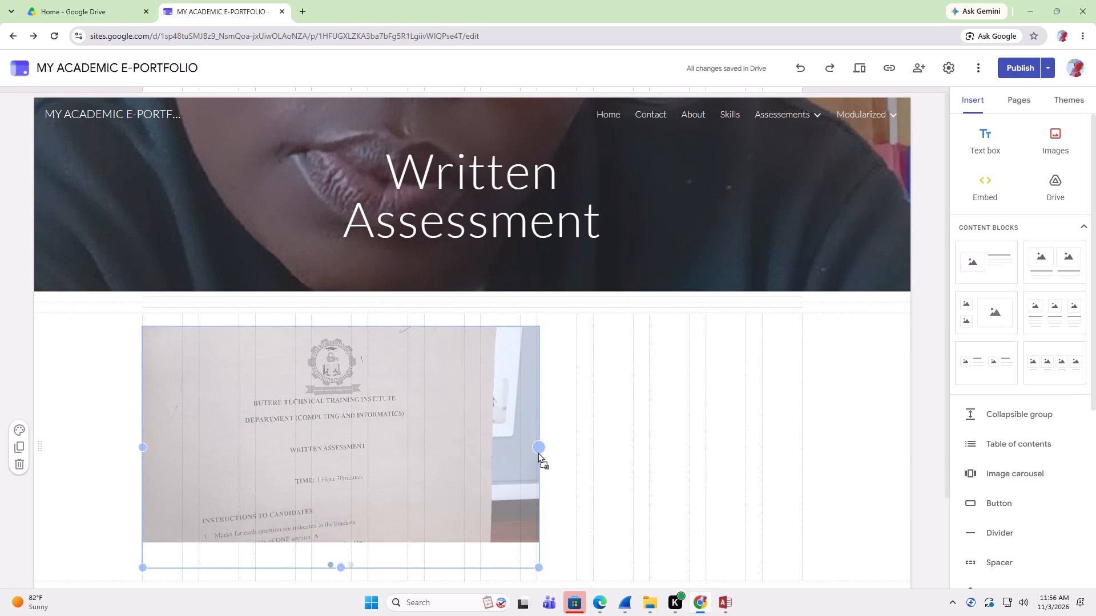
{"action": "left_click_drag", "start_coordinate": [538, 452], "coordinate": [547, 325]}
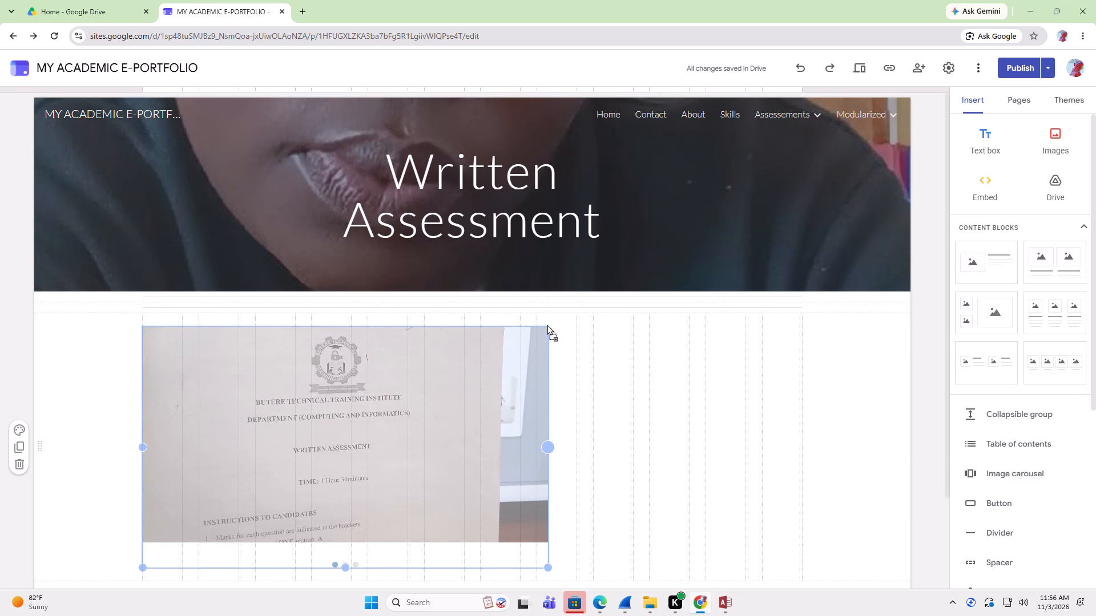
{"action": "left_click_drag", "start_coordinate": [547, 325], "coordinate": [579, 425]}
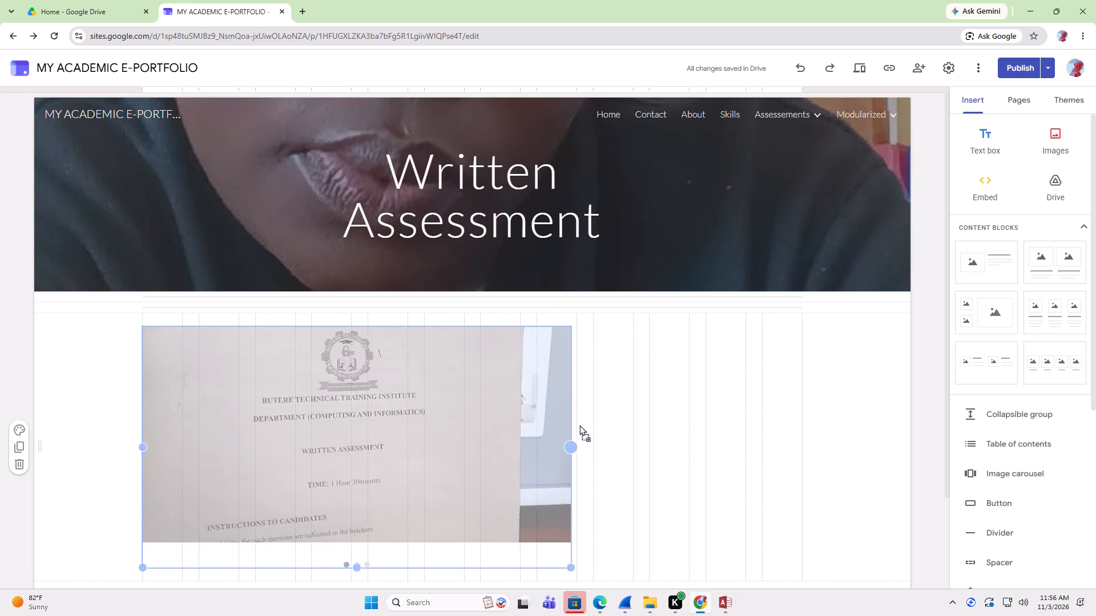
{"action": "left_click_drag", "start_coordinate": [579, 425], "coordinate": [678, 436]}
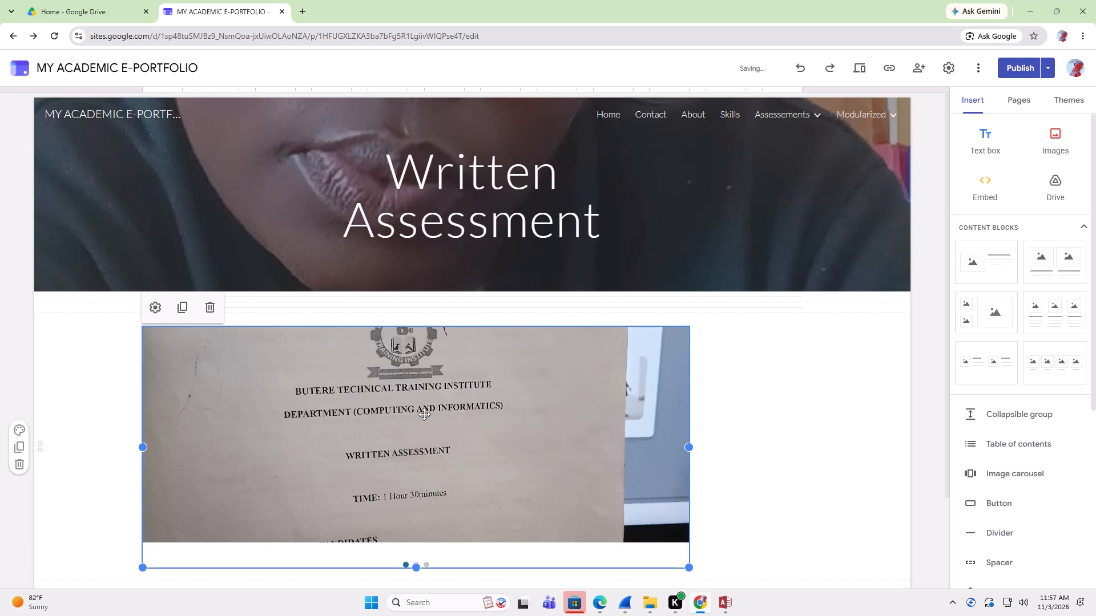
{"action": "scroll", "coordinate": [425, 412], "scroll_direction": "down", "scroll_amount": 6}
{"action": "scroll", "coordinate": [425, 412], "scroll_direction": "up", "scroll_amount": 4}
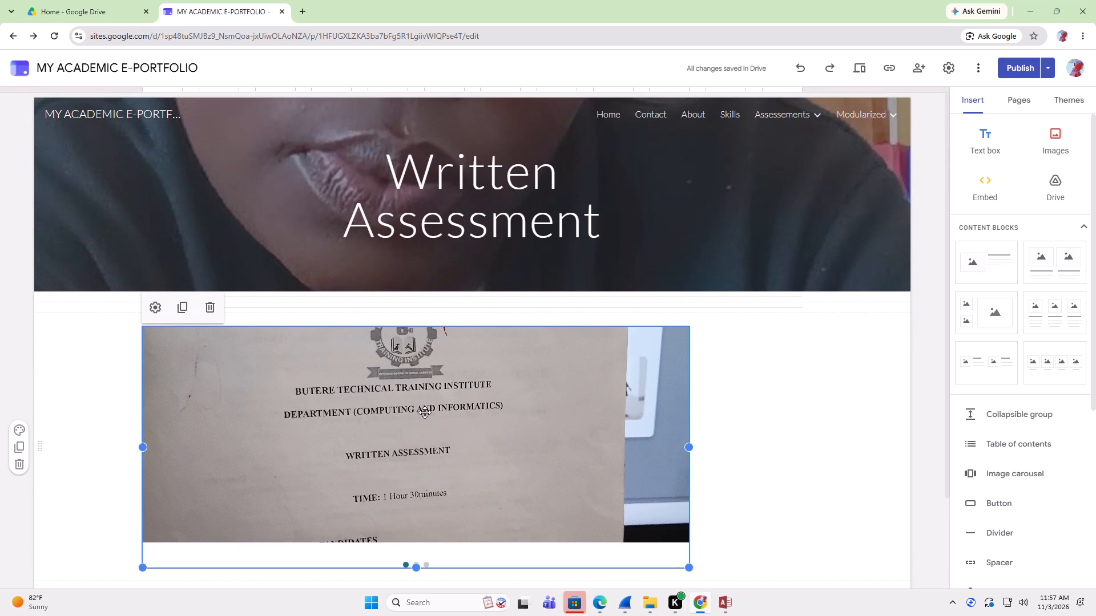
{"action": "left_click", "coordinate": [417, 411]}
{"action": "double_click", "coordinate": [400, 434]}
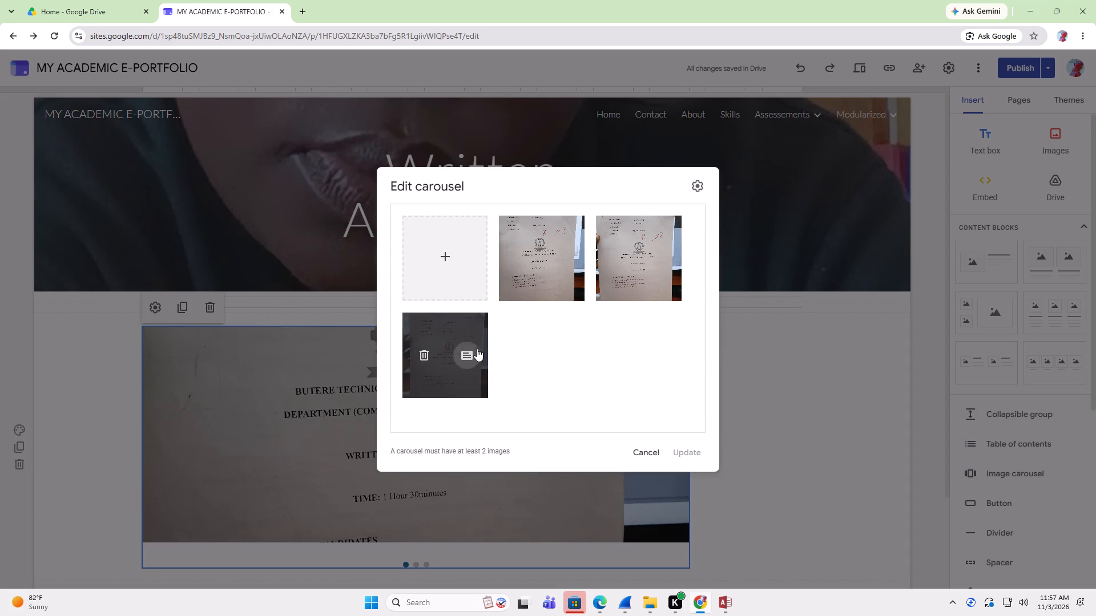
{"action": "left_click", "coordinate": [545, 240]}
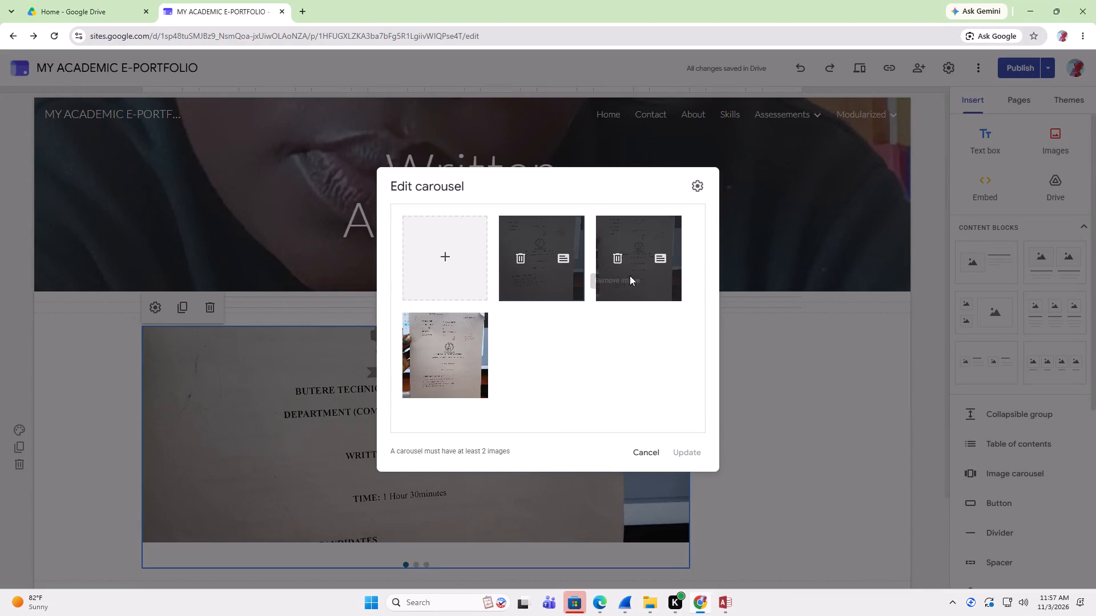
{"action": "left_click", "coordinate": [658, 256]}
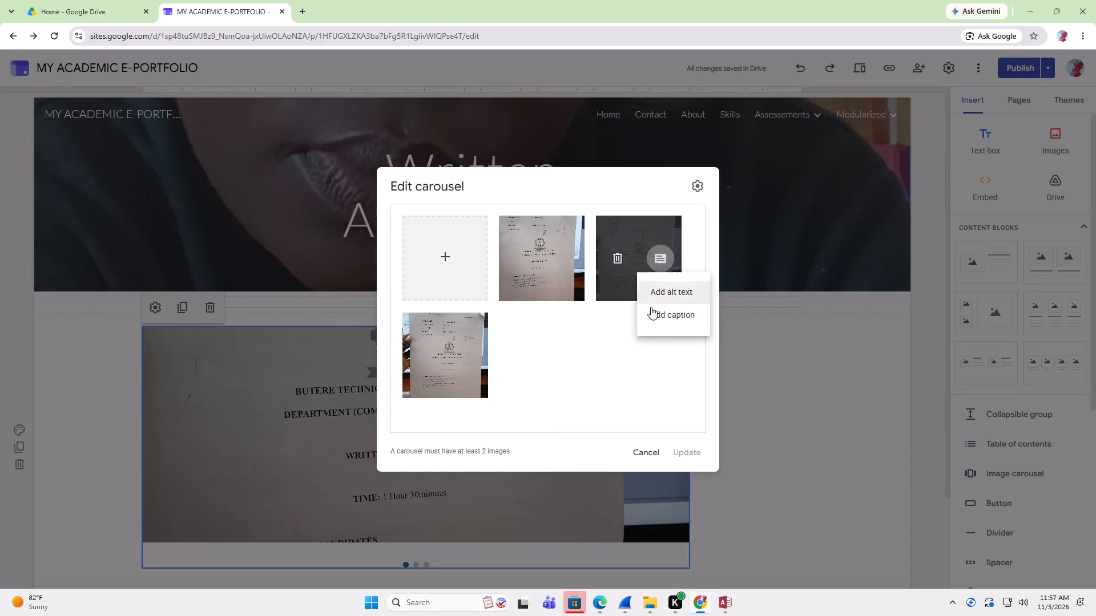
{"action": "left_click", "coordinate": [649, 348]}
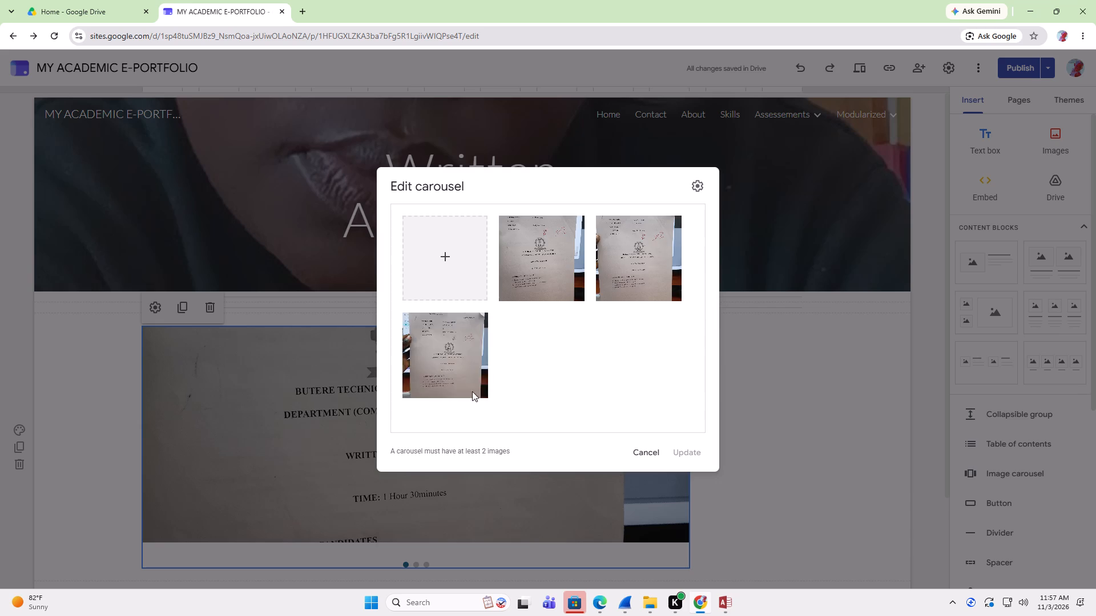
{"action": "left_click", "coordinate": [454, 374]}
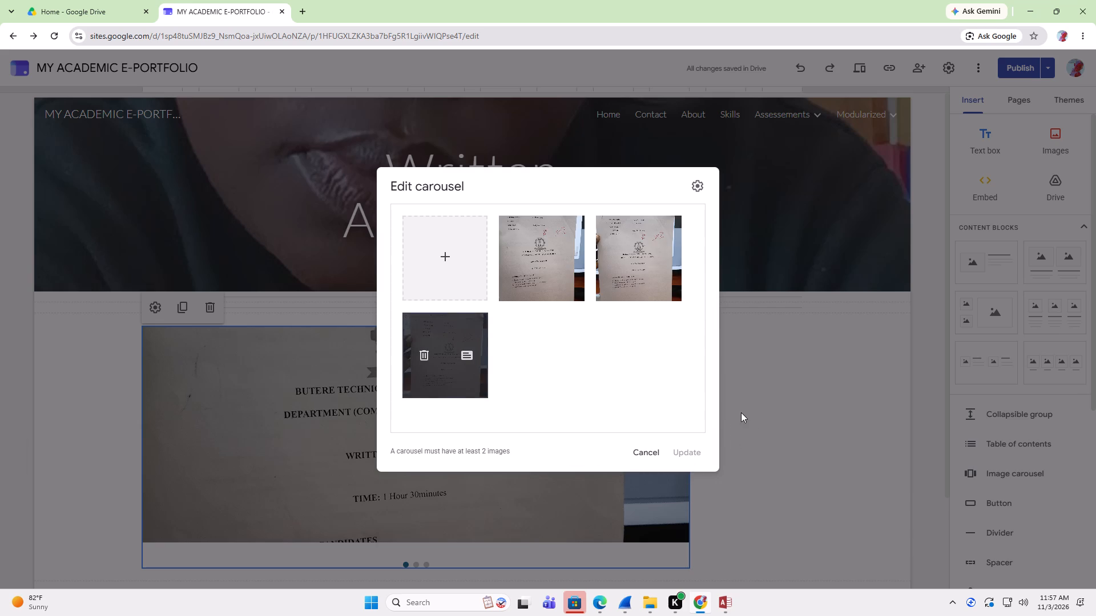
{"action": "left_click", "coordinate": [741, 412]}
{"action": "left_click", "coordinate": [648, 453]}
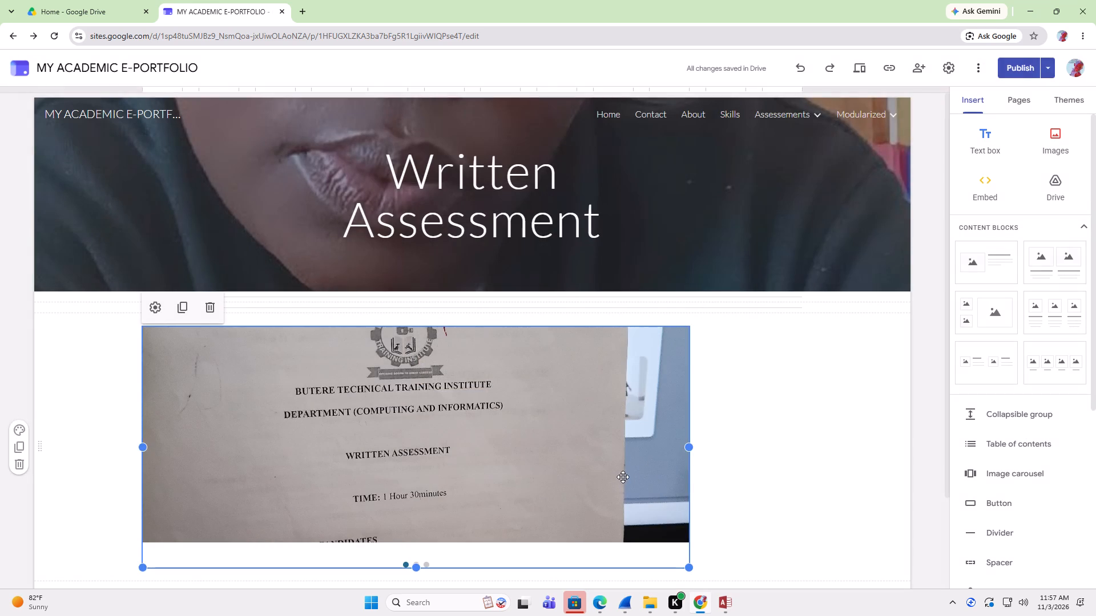
Extend the image carousel downward to about 1.4 times its width so the first paper fits down to its lower edge.
{"action": "scroll", "coordinate": [623, 477], "scroll_direction": "down", "scroll_amount": 11}
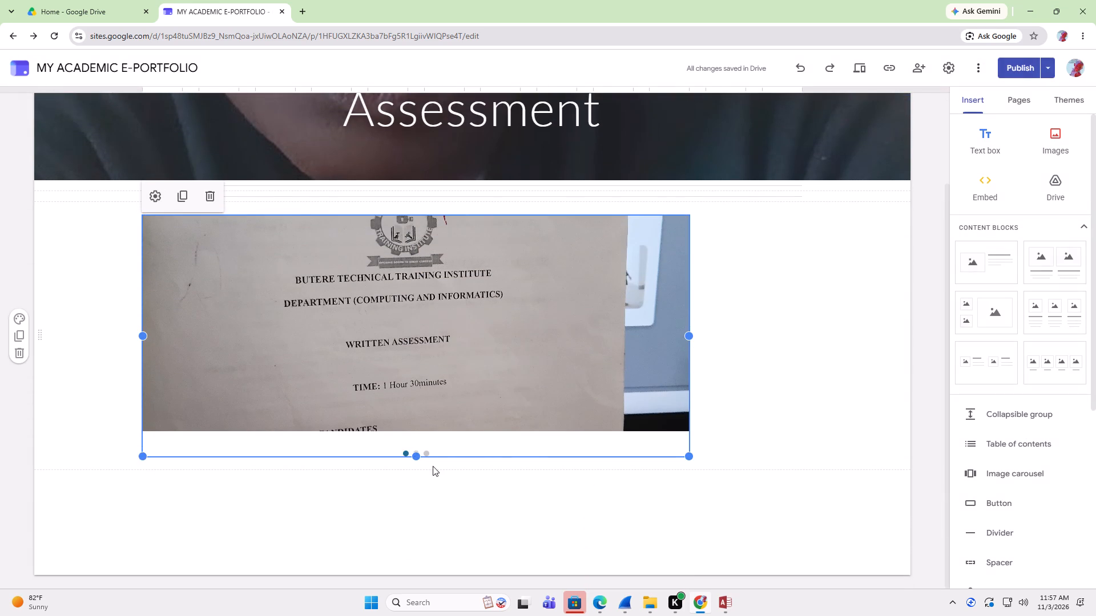
{"action": "left_click_drag", "start_coordinate": [416, 455], "coordinate": [416, 498]}
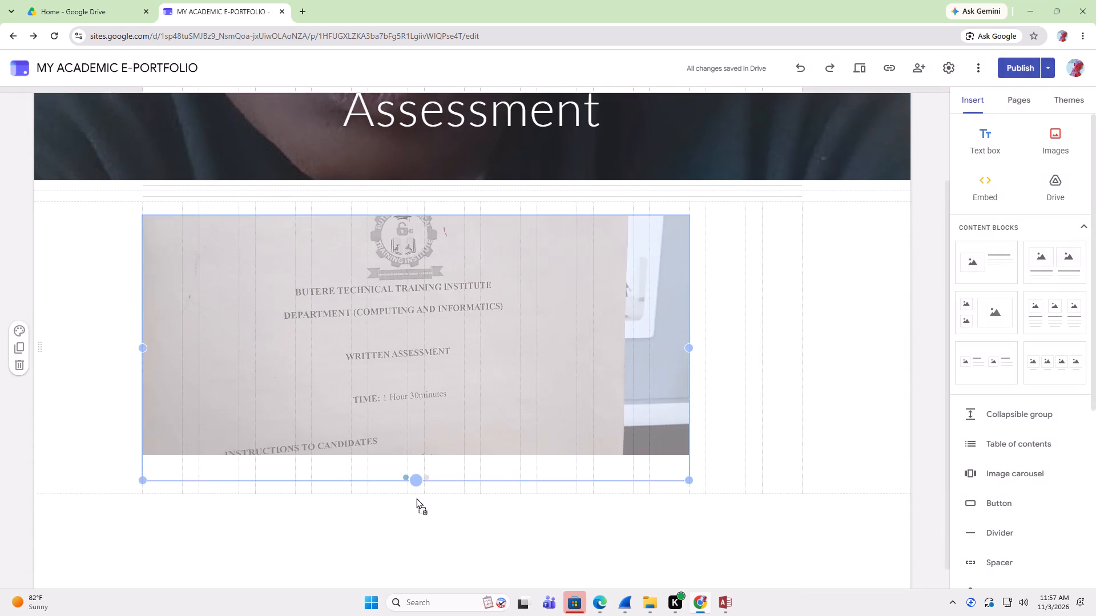
{"action": "left_click_drag", "start_coordinate": [416, 498], "coordinate": [461, 615]}
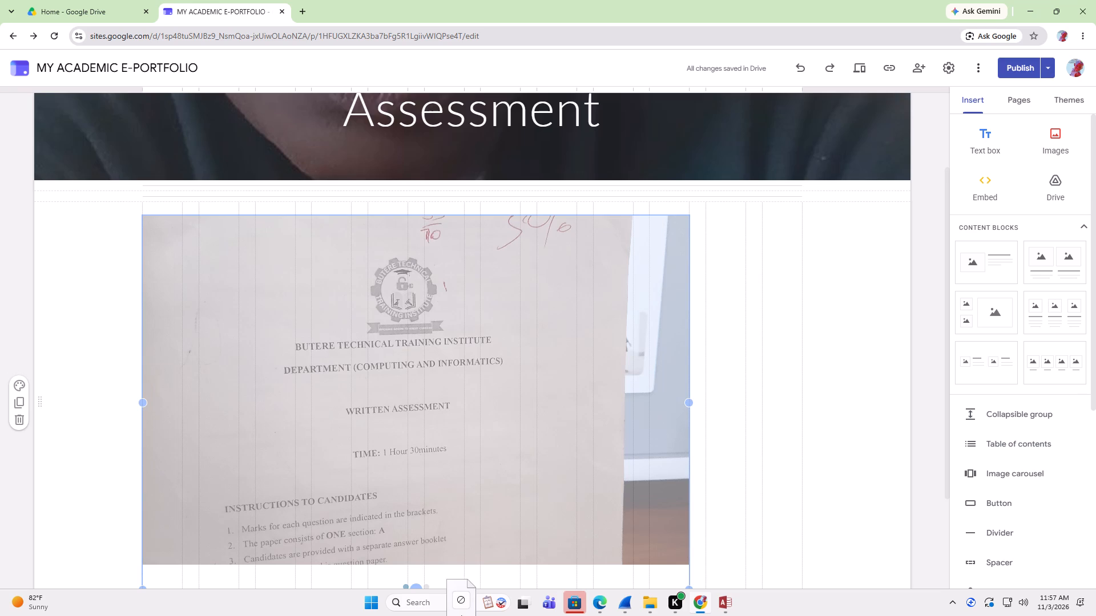
{"action": "left_click_drag", "start_coordinate": [461, 615], "coordinate": [457, 613]}
{"action": "scroll", "coordinate": [547, 480], "scroll_direction": "up", "scroll_amount": 4}
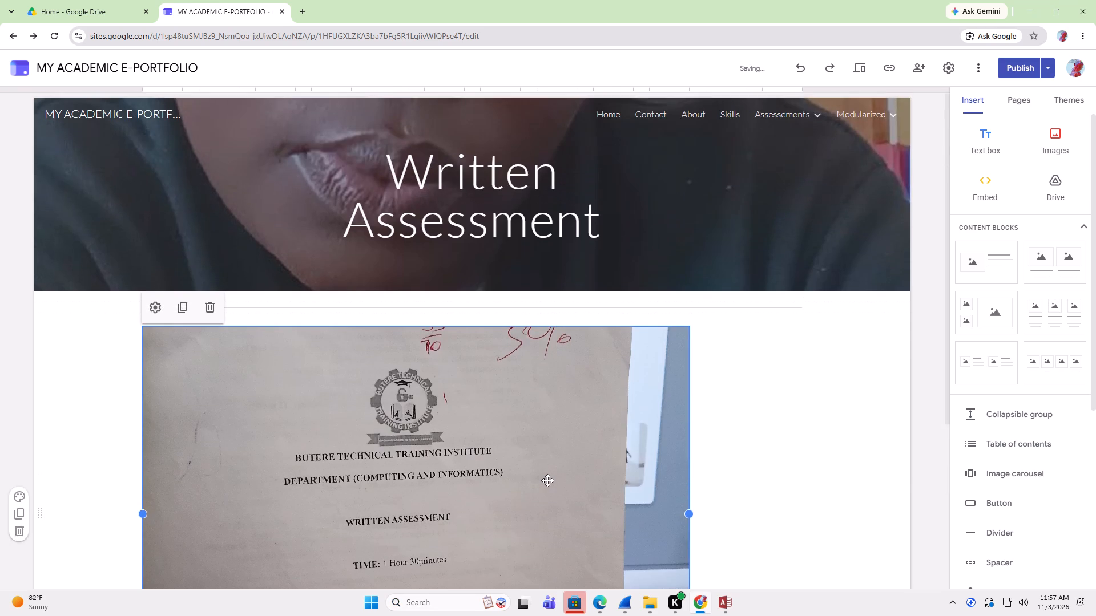
{"action": "scroll", "coordinate": [547, 480], "scroll_direction": "down", "scroll_amount": 6}
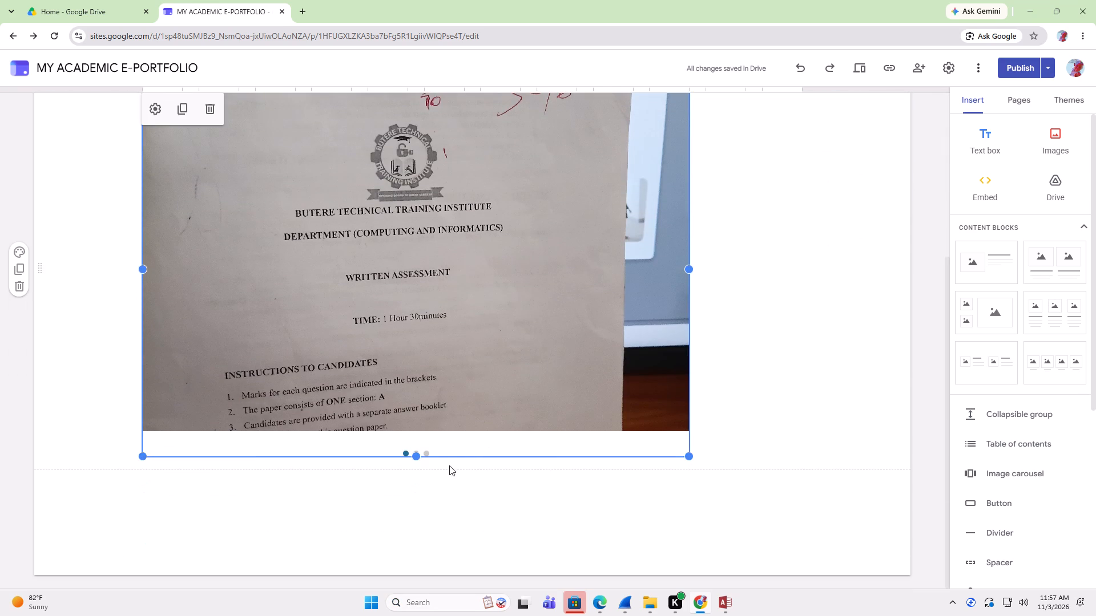
{"action": "left_click_drag", "start_coordinate": [415, 455], "coordinate": [415, 458]}
{"action": "left_click_drag", "start_coordinate": [415, 458], "coordinate": [434, 530]}
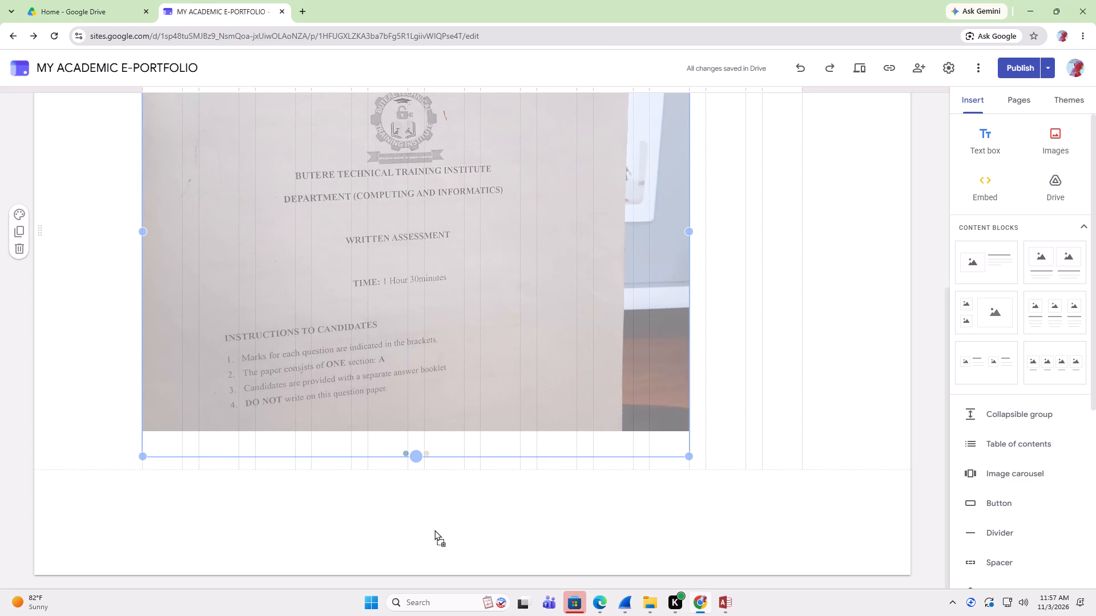
{"action": "left_click_drag", "start_coordinate": [434, 530], "coordinate": [442, 545]}
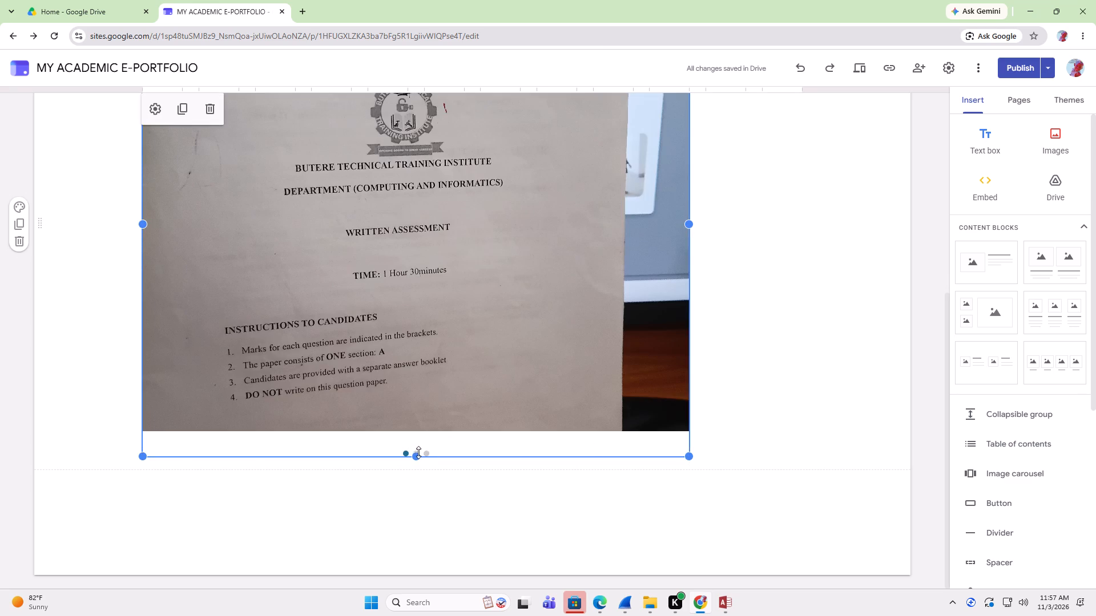
{"action": "left_click_drag", "start_coordinate": [418, 452], "coordinate": [411, 506]}
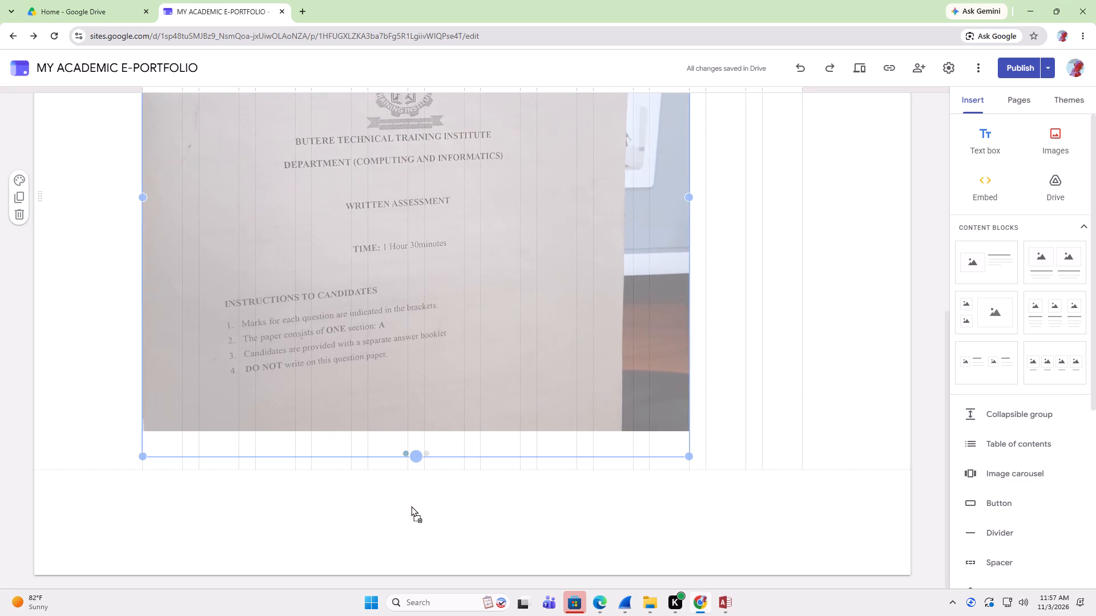
{"action": "left_click_drag", "start_coordinate": [411, 506], "coordinate": [423, 546]}
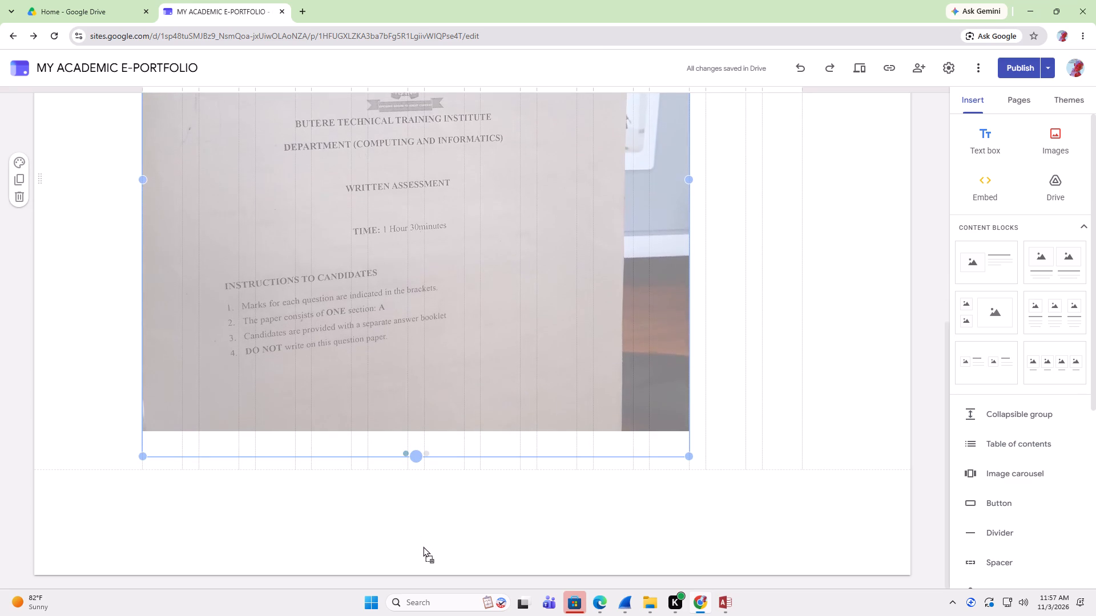
{"action": "left_click_drag", "start_coordinate": [423, 546], "coordinate": [422, 555]}
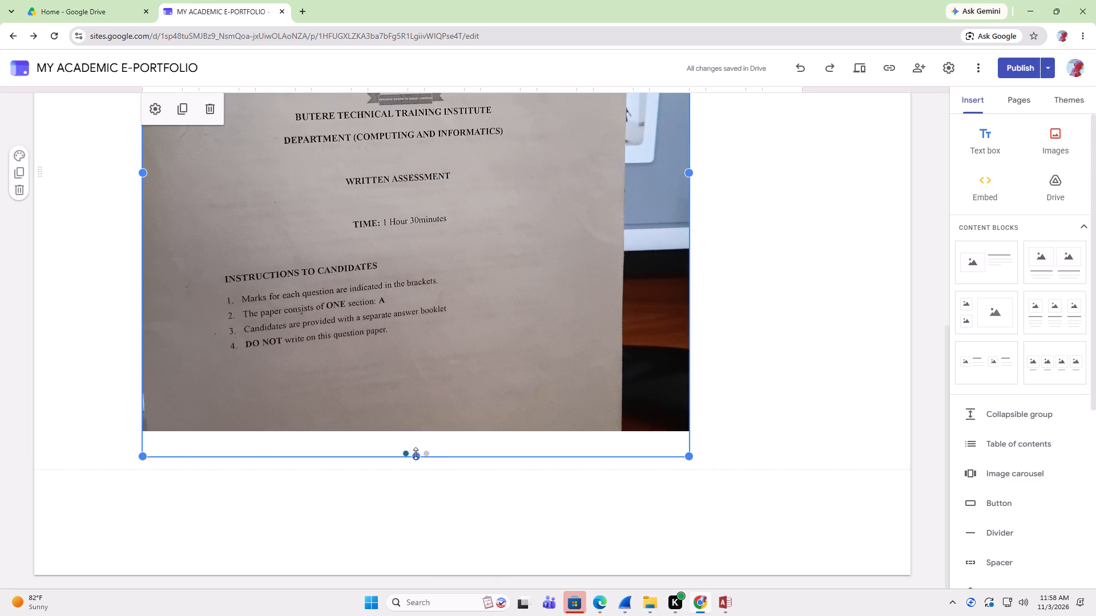
{"action": "left_click_drag", "start_coordinate": [416, 453], "coordinate": [426, 525]}
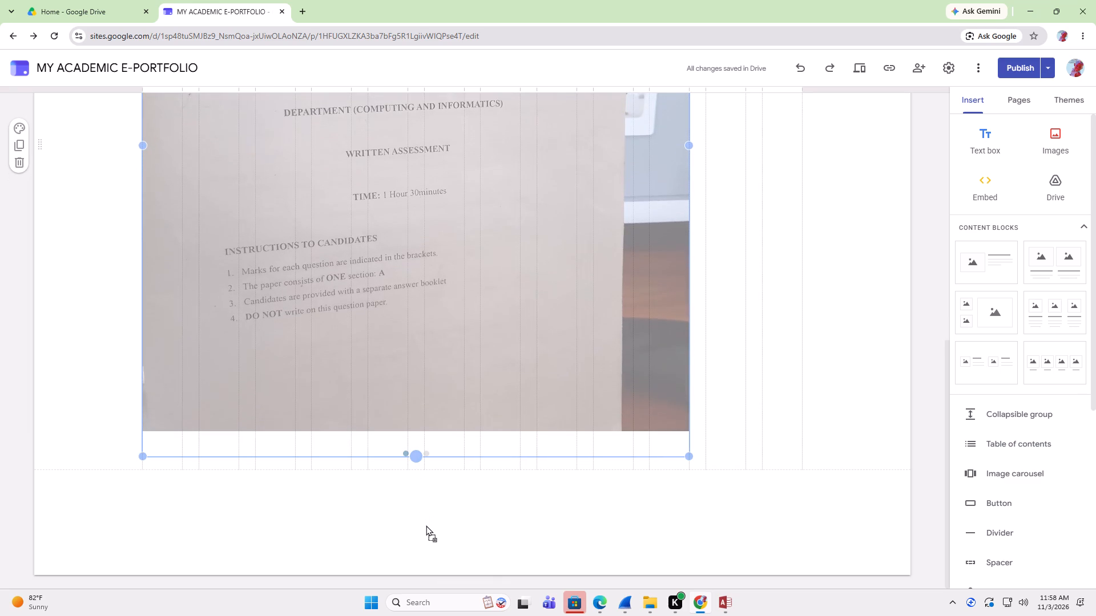
{"action": "left_click_drag", "start_coordinate": [426, 525], "coordinate": [432, 568]}
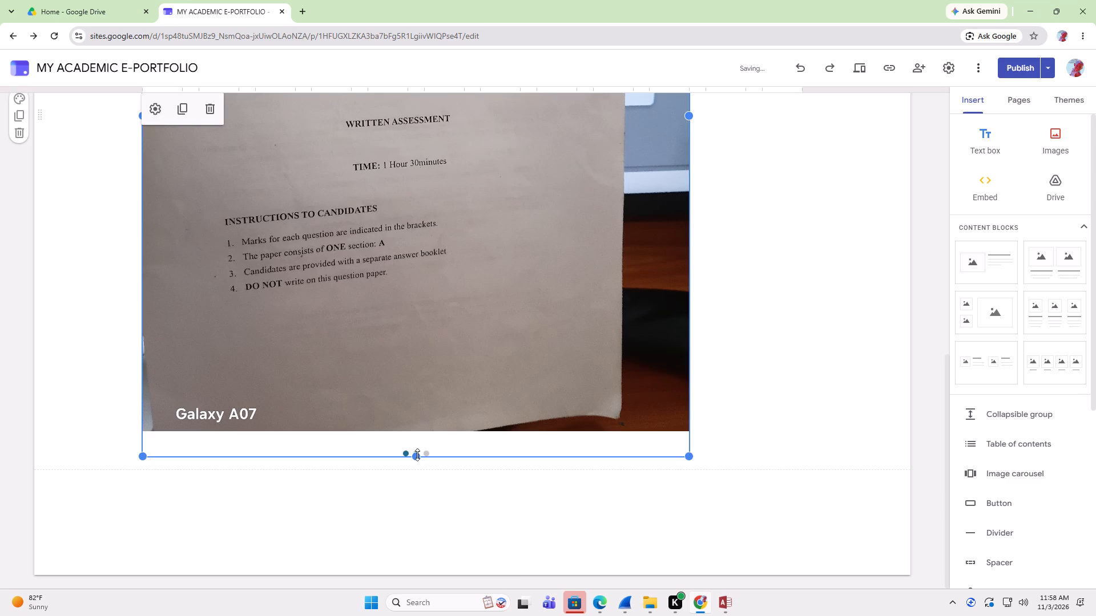
{"action": "left_click_drag", "start_coordinate": [418, 455], "coordinate": [424, 510]}
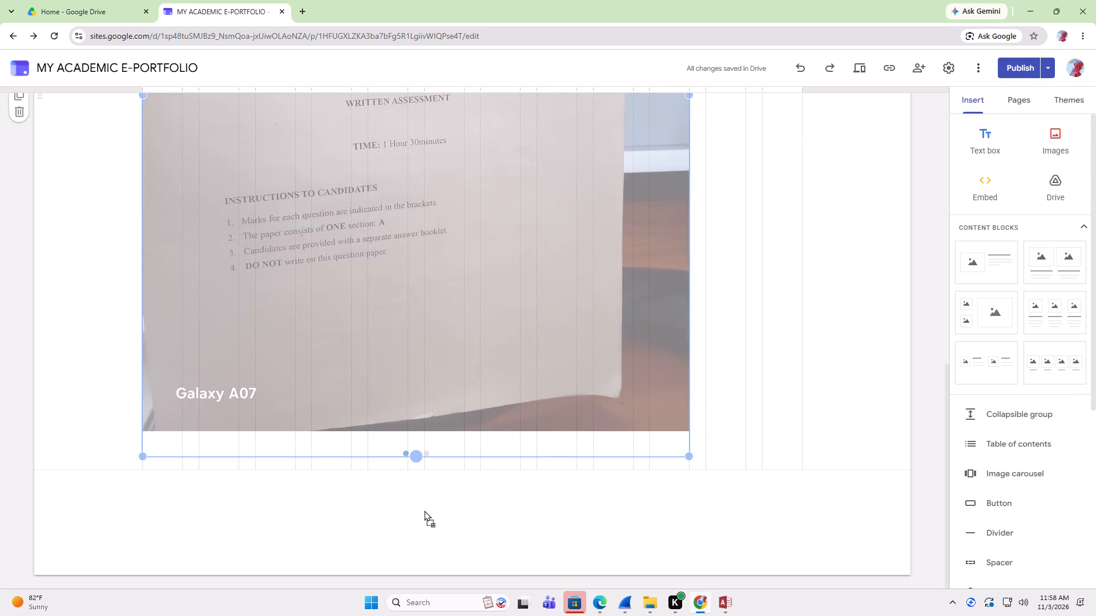
{"action": "left_click_drag", "start_coordinate": [424, 510], "coordinate": [426, 528]}
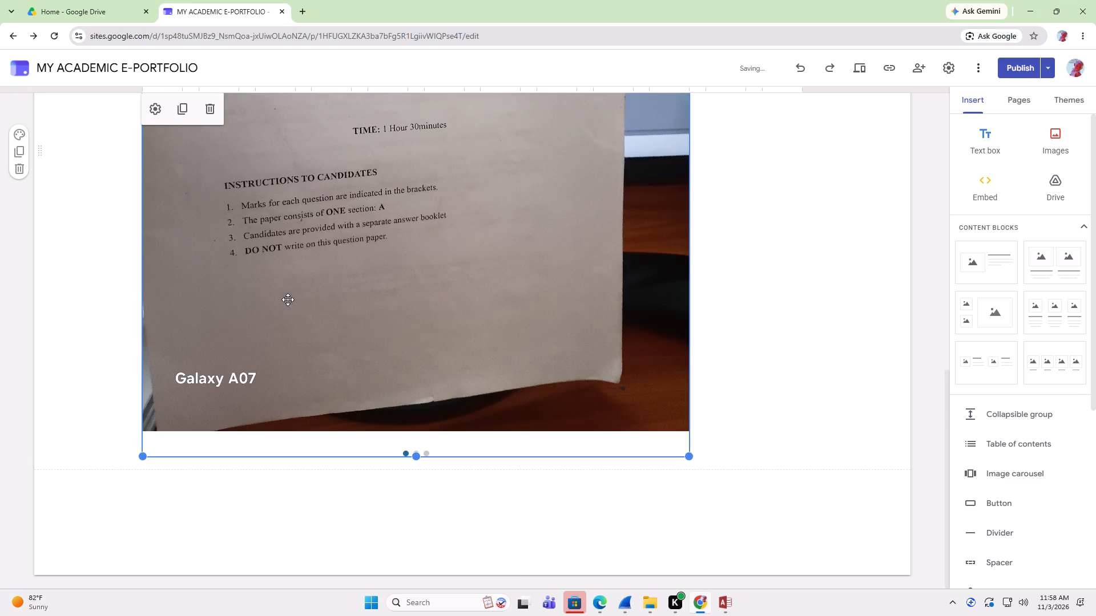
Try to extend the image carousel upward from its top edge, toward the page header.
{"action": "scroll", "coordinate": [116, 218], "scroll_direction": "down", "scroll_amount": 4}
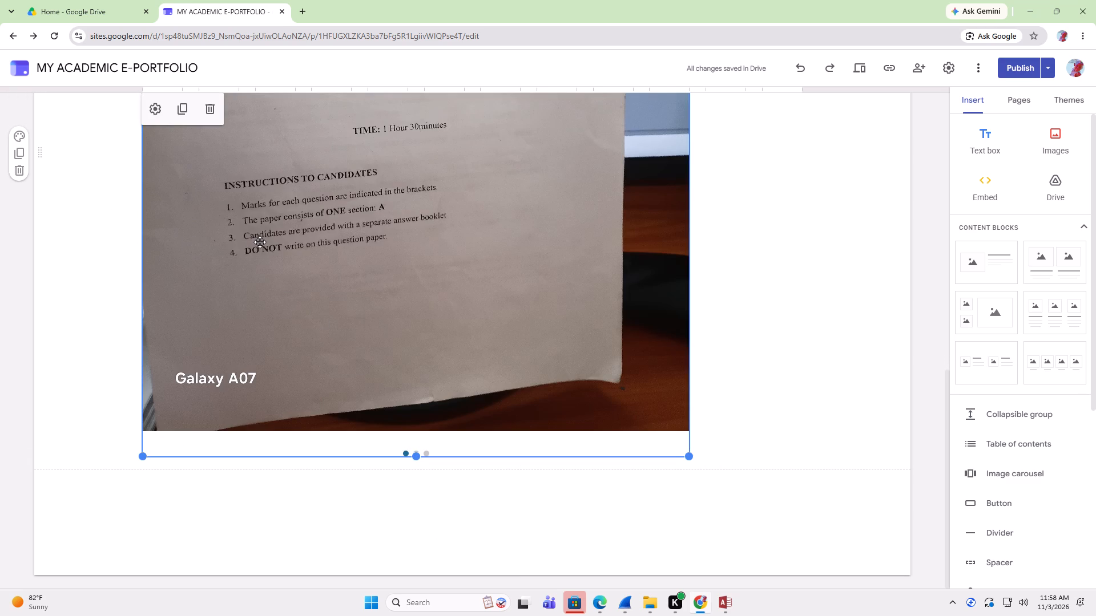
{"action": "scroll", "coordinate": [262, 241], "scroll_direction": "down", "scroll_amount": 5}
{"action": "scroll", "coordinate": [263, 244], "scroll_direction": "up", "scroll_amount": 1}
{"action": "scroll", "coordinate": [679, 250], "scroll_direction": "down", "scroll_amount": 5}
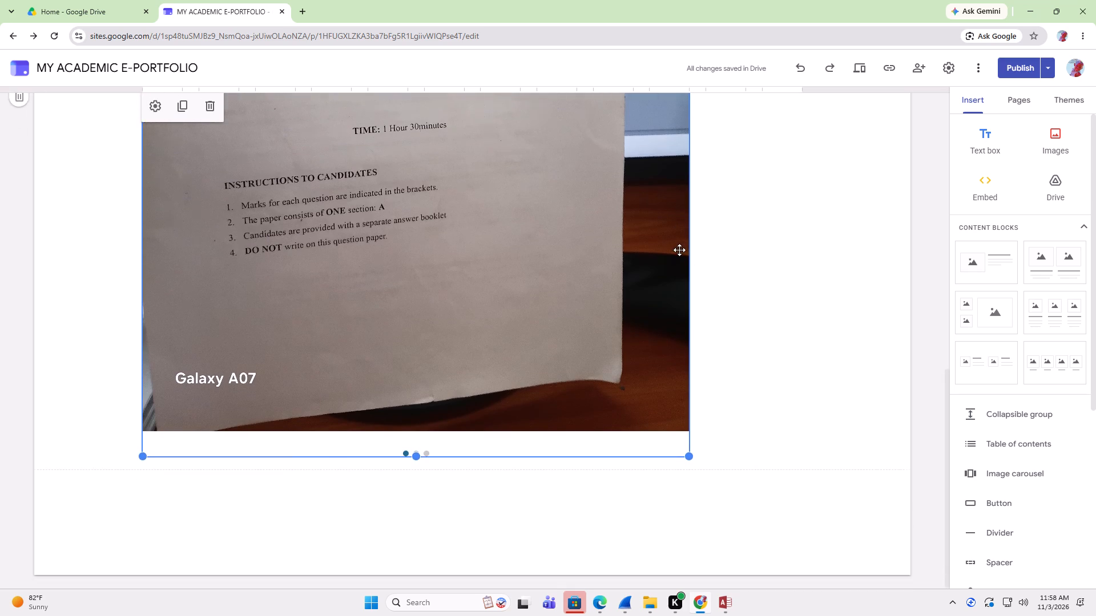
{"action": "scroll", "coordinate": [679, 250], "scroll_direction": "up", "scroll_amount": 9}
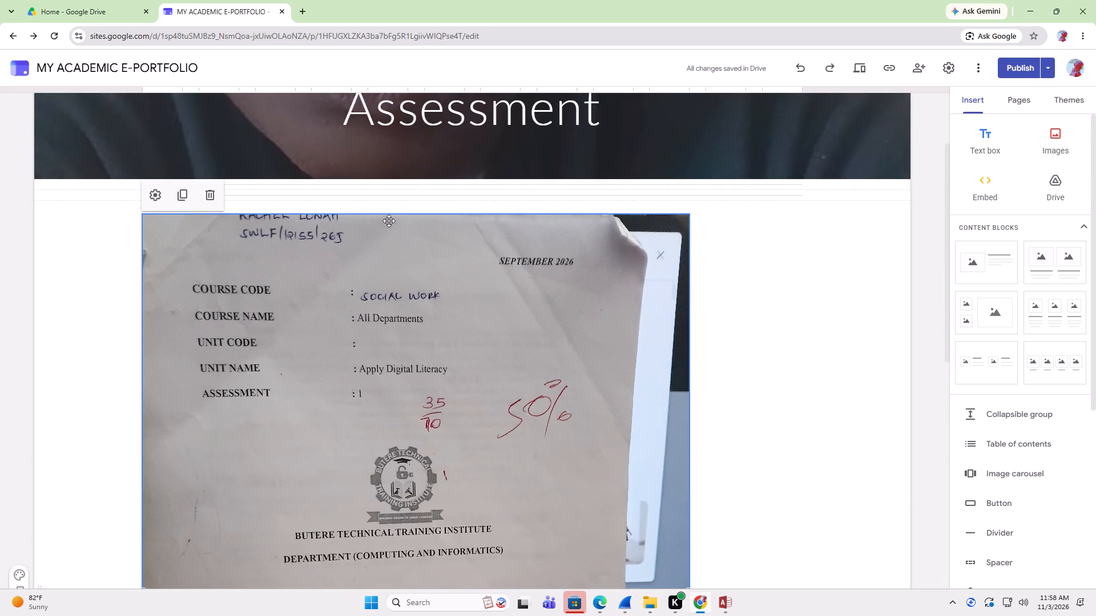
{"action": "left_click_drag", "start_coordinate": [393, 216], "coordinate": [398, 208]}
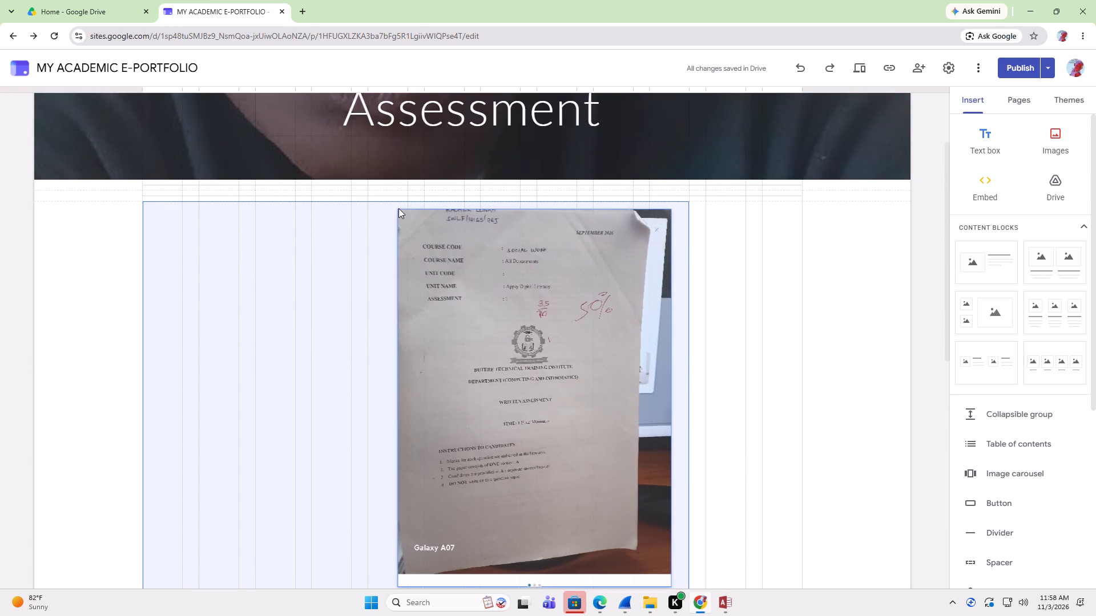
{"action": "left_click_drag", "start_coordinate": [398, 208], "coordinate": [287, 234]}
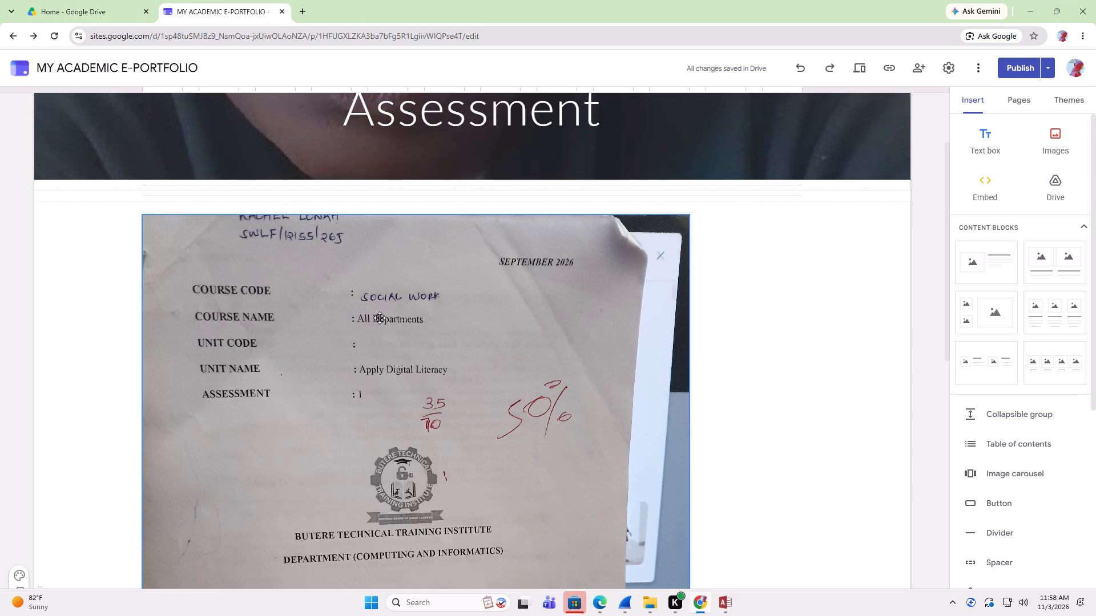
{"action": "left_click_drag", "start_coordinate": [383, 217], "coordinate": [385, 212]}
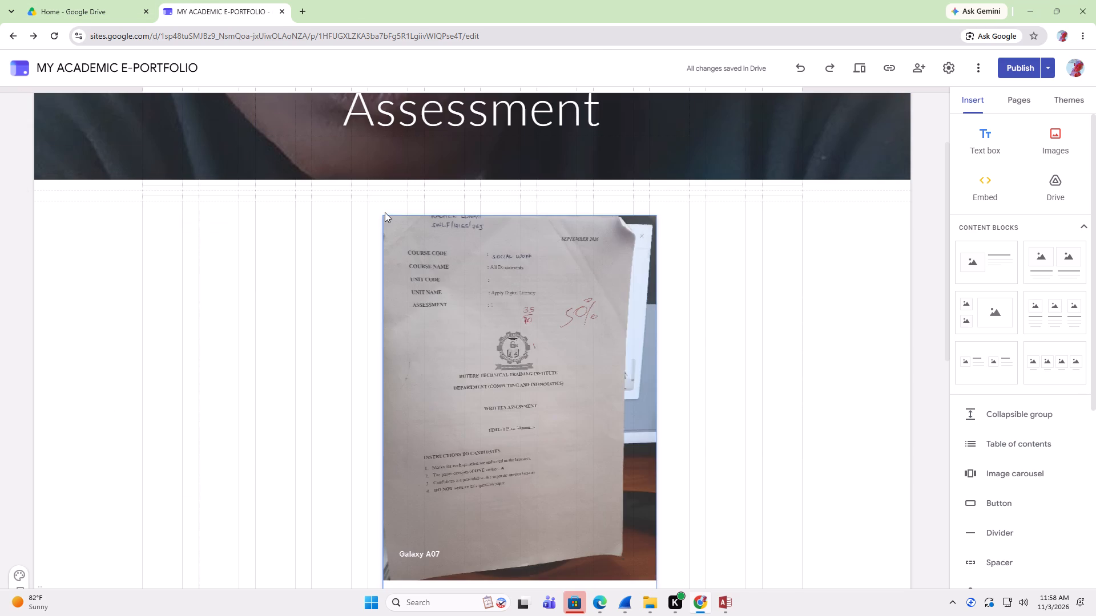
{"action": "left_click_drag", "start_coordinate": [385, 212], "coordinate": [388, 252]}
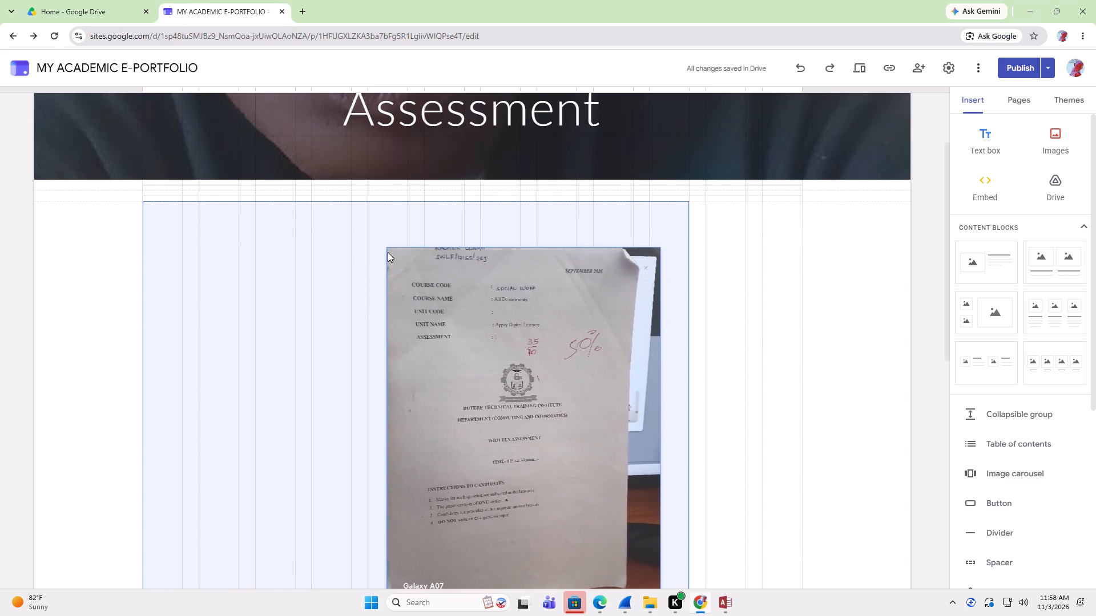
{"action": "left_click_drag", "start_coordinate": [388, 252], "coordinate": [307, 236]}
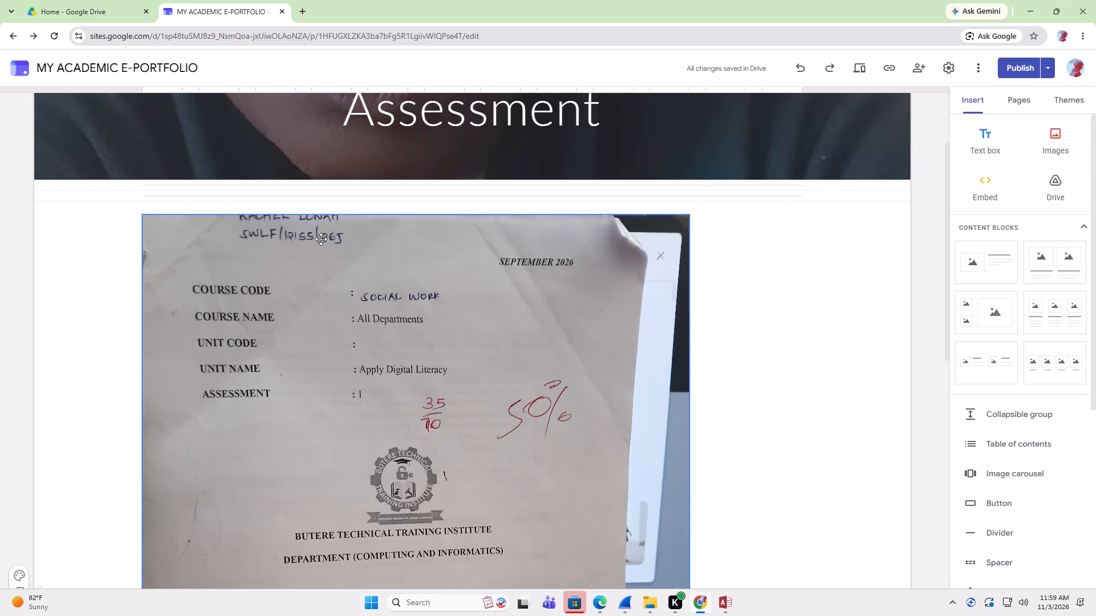
Open the My Drive file browser for inserting content into the Written Assessment page.
{"action": "left_click", "coordinate": [1049, 183]}
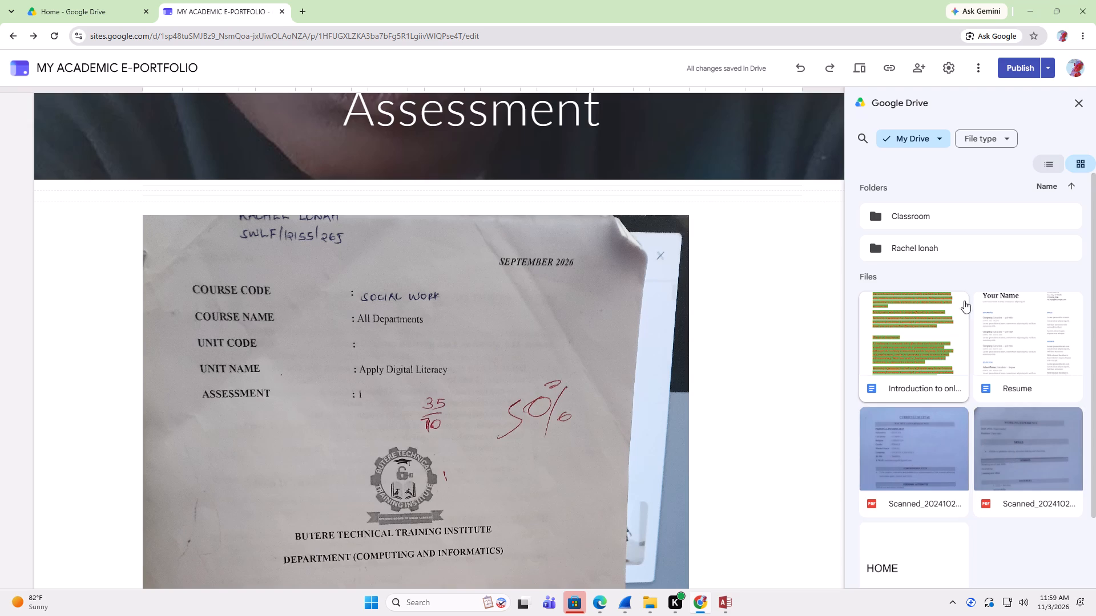
Reload the site editor page to refresh the My Drive file listing.
{"action": "right_click", "coordinate": [966, 184]}
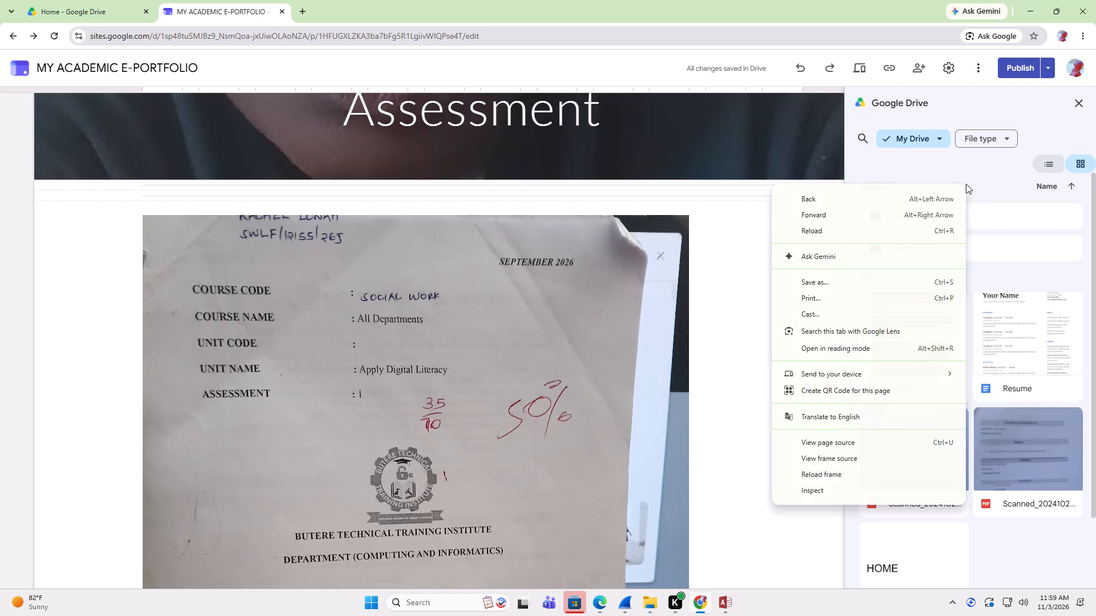
{"action": "left_click", "coordinate": [840, 237]}
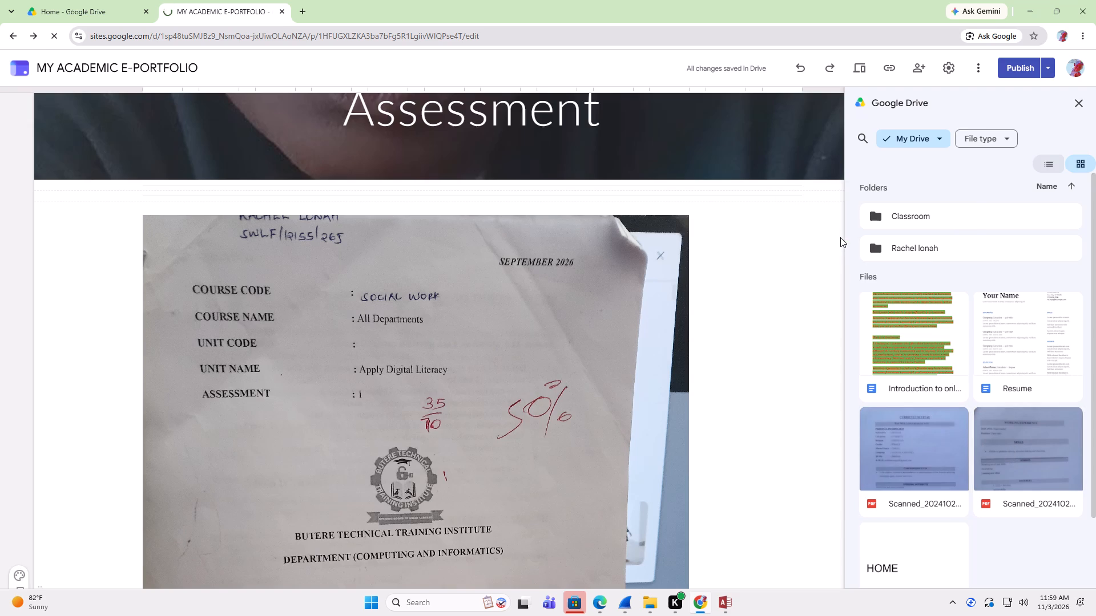
{"action": "right_click", "coordinate": [978, 201]}
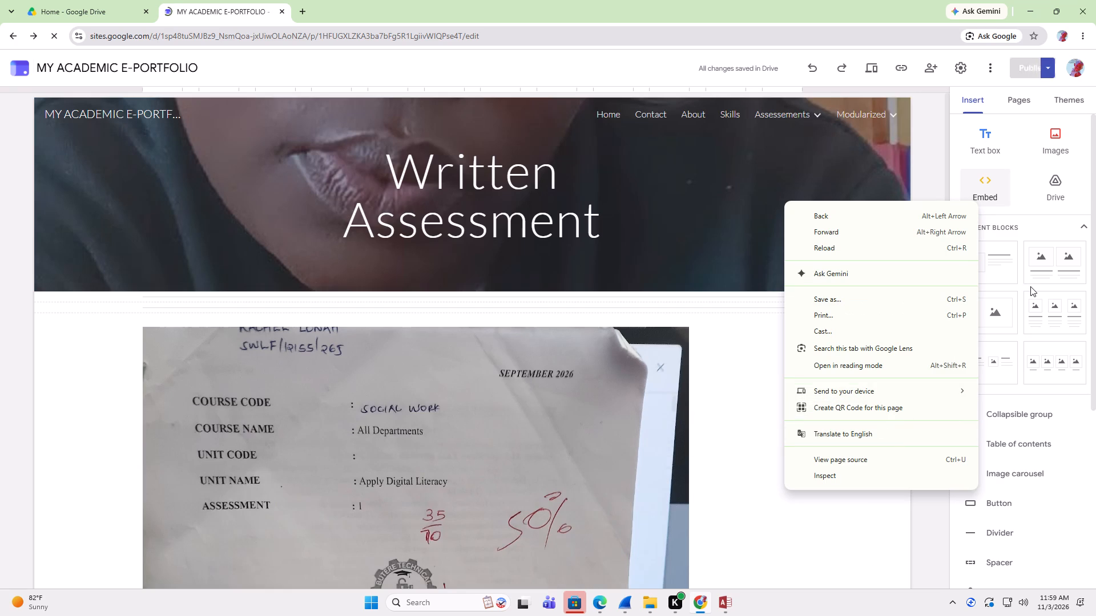
{"action": "left_click", "coordinate": [1030, 287]}
Reopen the My Drive file browser and look through its folders and files for content for the Written Assessment page.
{"action": "left_click", "coordinate": [1050, 184]}
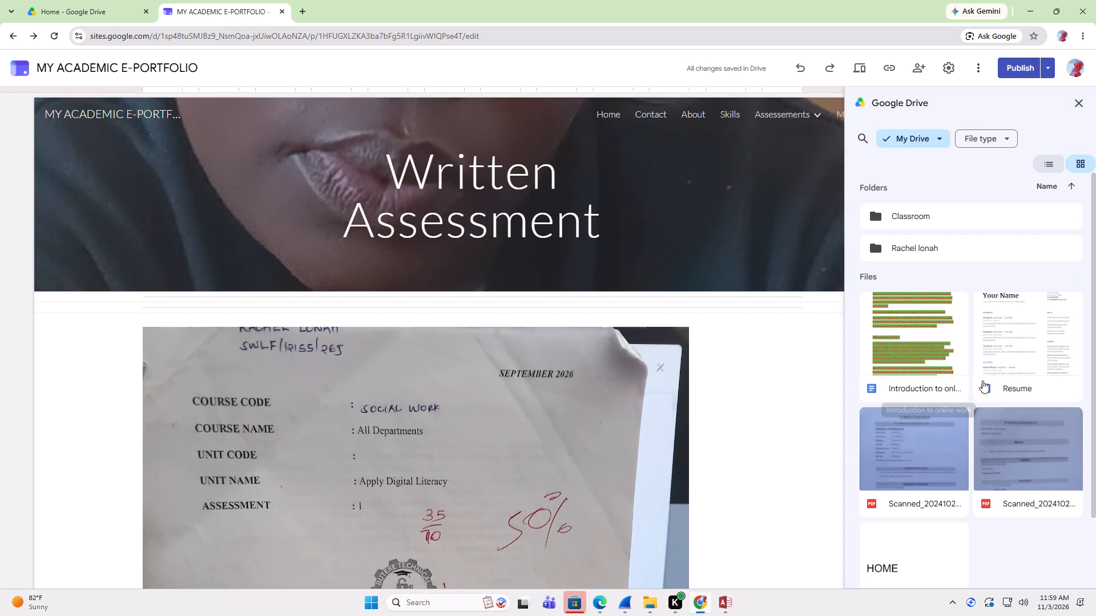
{"action": "scroll", "coordinate": [989, 385], "scroll_direction": "down", "scroll_amount": 14}
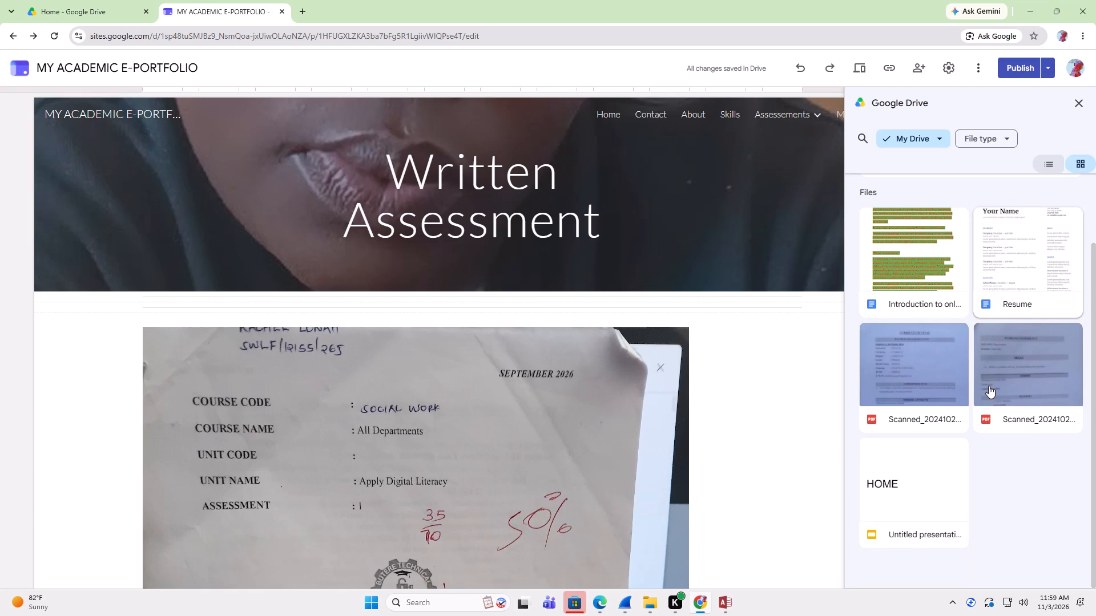
{"action": "scroll", "coordinate": [989, 386], "scroll_direction": "up", "scroll_amount": 5}
{"action": "scroll", "coordinate": [989, 386], "scroll_direction": "down", "scroll_amount": 6}
{"action": "left_click", "coordinate": [1078, 101]}
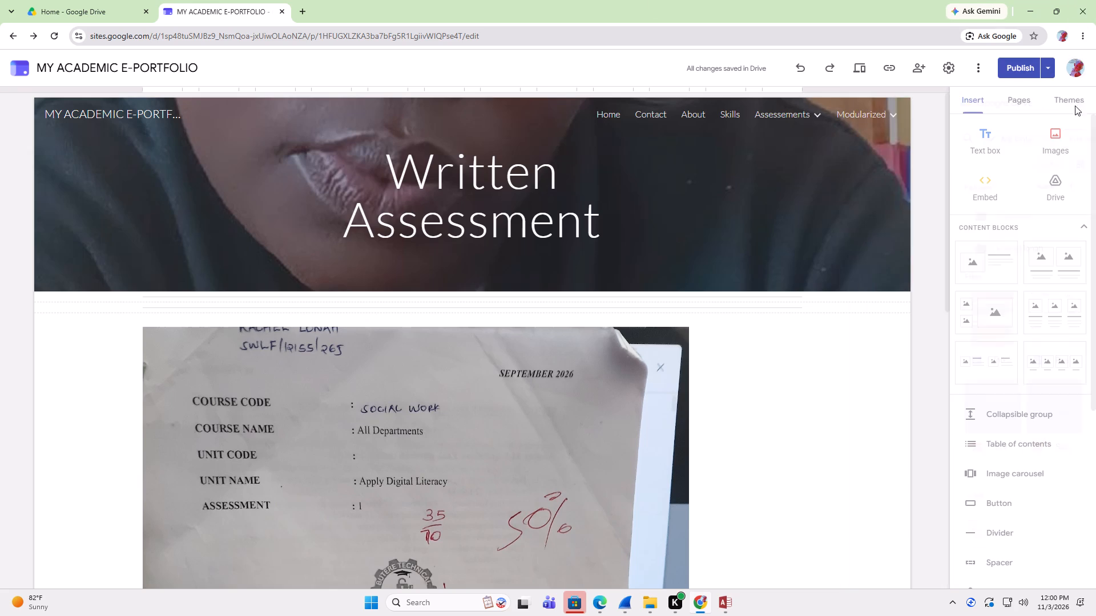
Delete the section holding the assessment-paper image carousel from the Written Assessment page.
{"action": "left_click", "coordinate": [937, 256]}
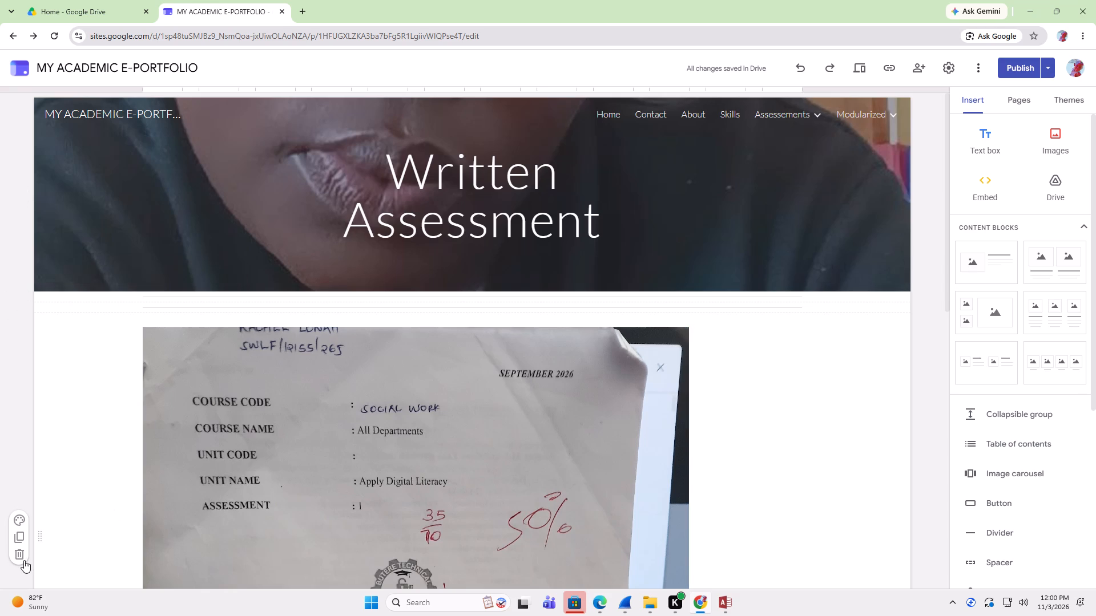
{"action": "left_click", "coordinate": [24, 560]}
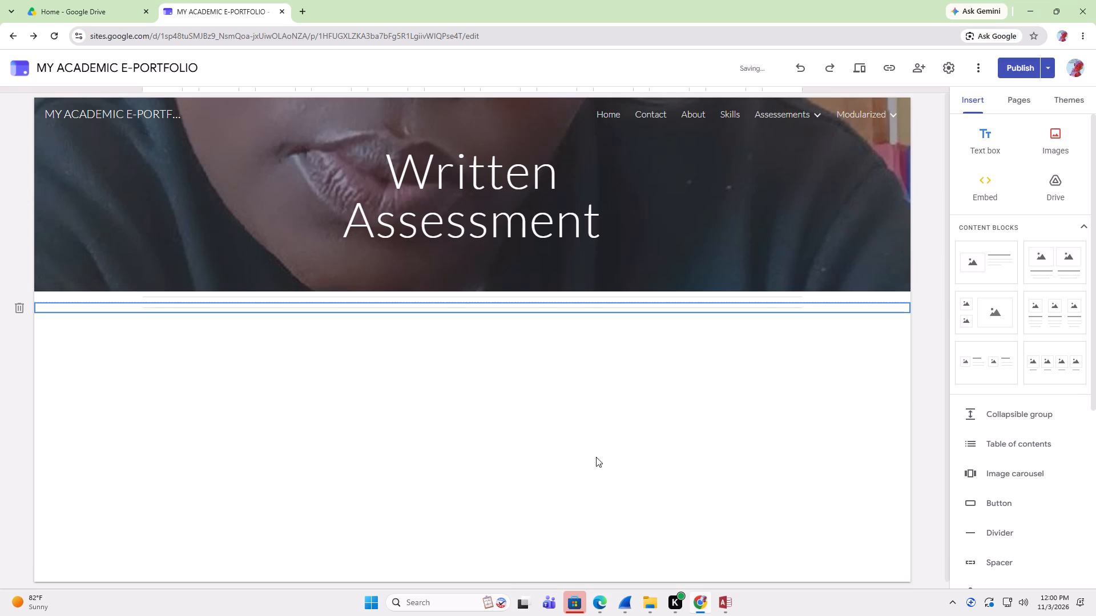
{"action": "scroll", "coordinate": [739, 389], "scroll_direction": "down", "scroll_amount": 9}
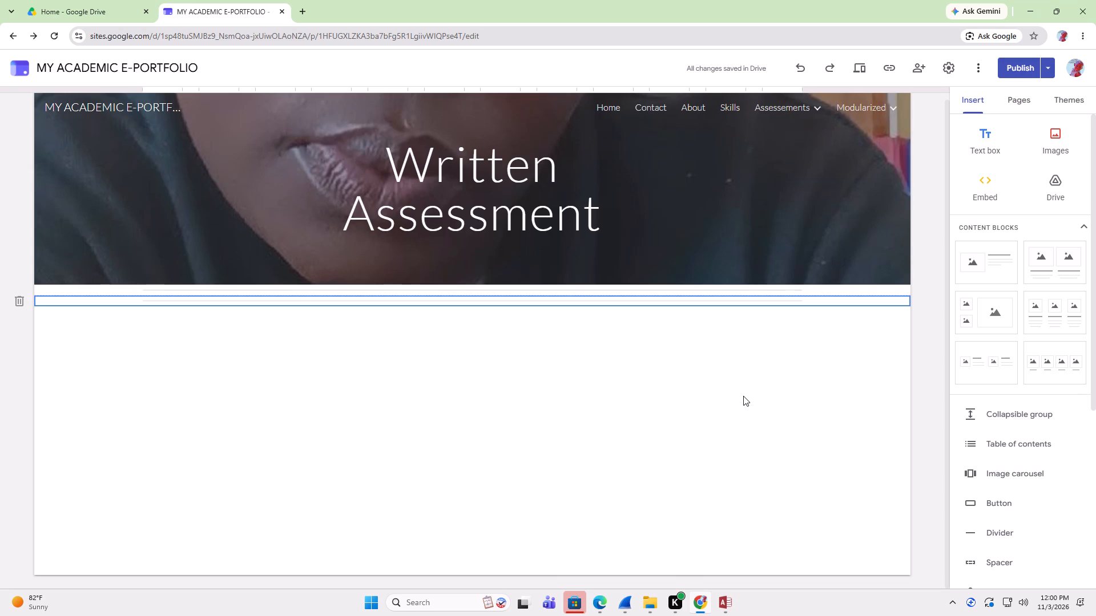
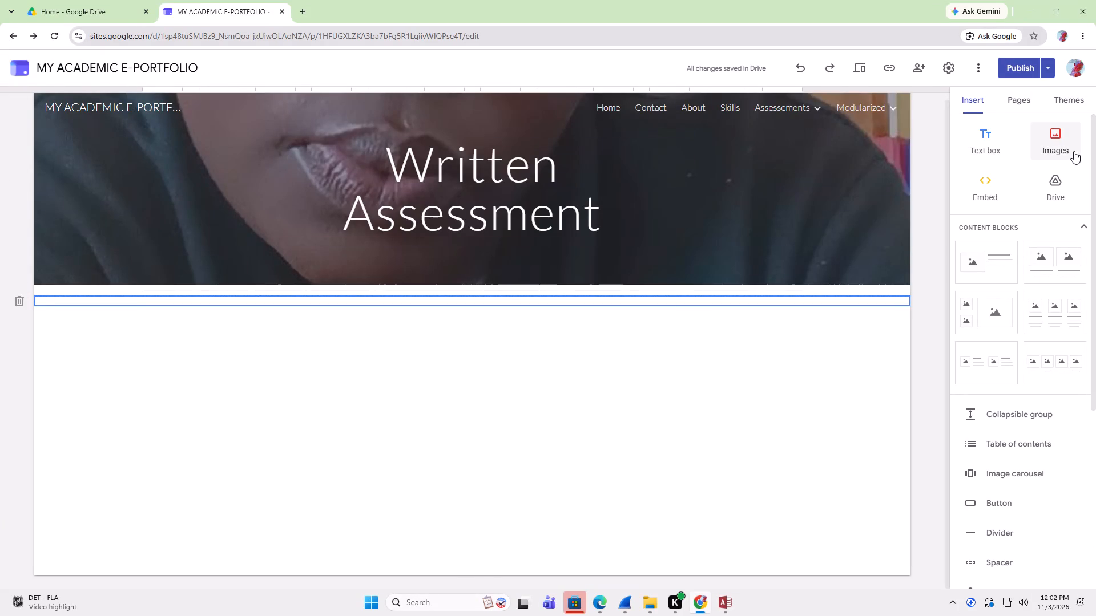
Insert Apply digital literacy assessment 2.pdf from My Drive into the Written Assessment page without sharing link access.
{"action": "left_click", "coordinate": [1059, 195]}
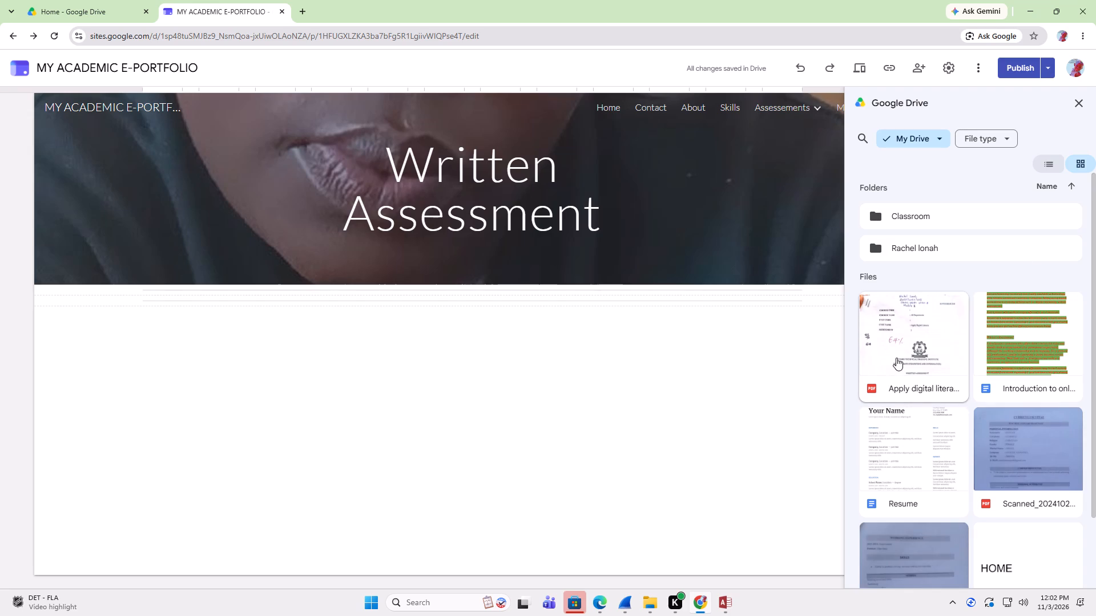
{"action": "scroll", "coordinate": [857, 384], "scroll_direction": "down", "scroll_amount": 7}
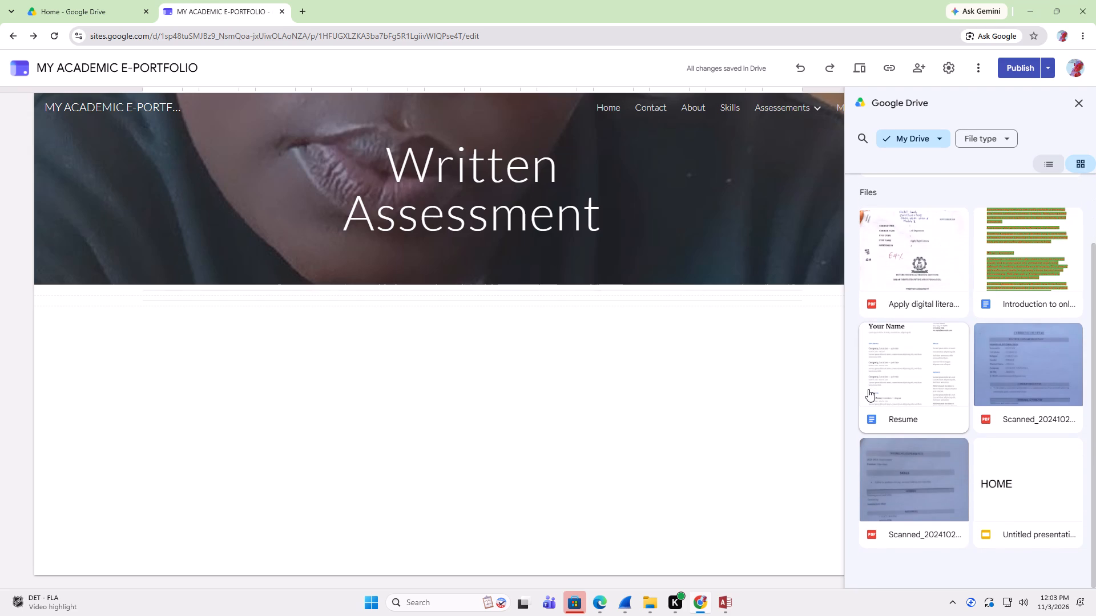
{"action": "scroll", "coordinate": [868, 389], "scroll_direction": "up", "scroll_amount": 4}
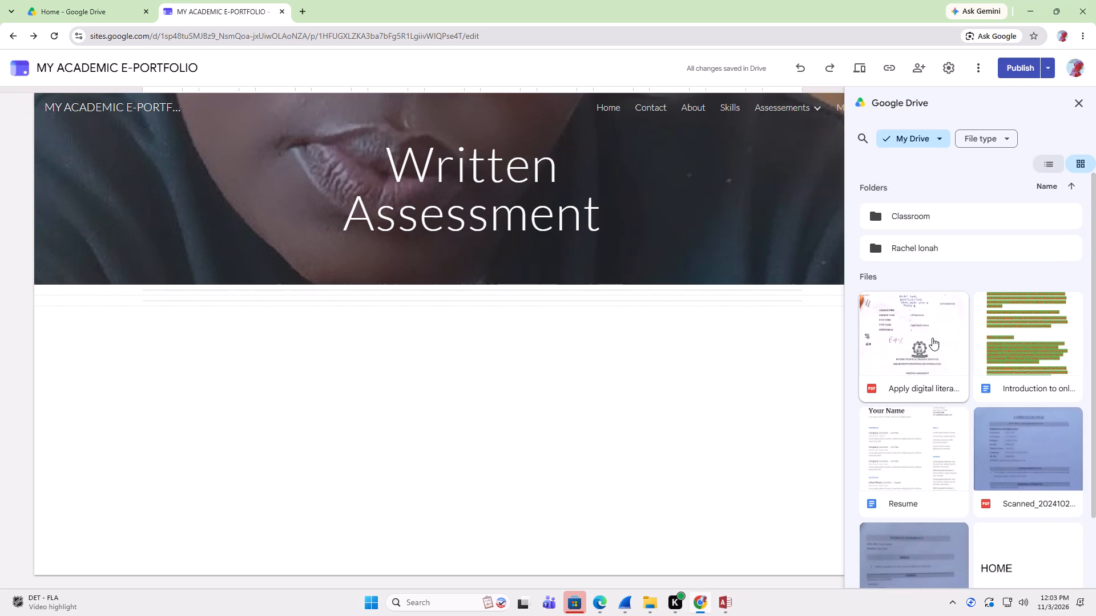
{"action": "left_click", "coordinate": [896, 338]}
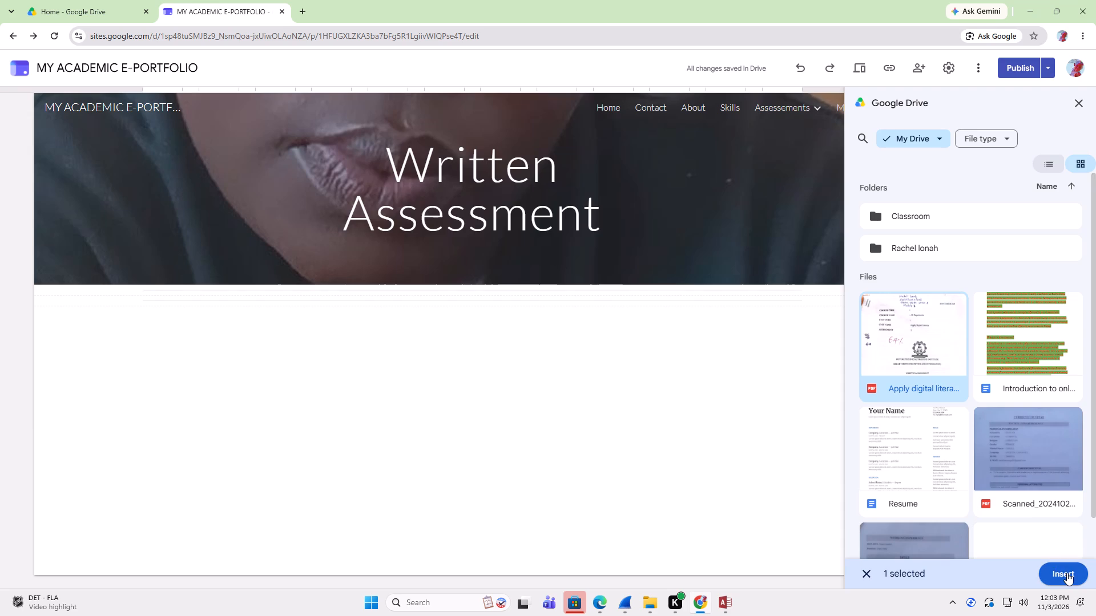
{"action": "left_click", "coordinate": [1067, 573]}
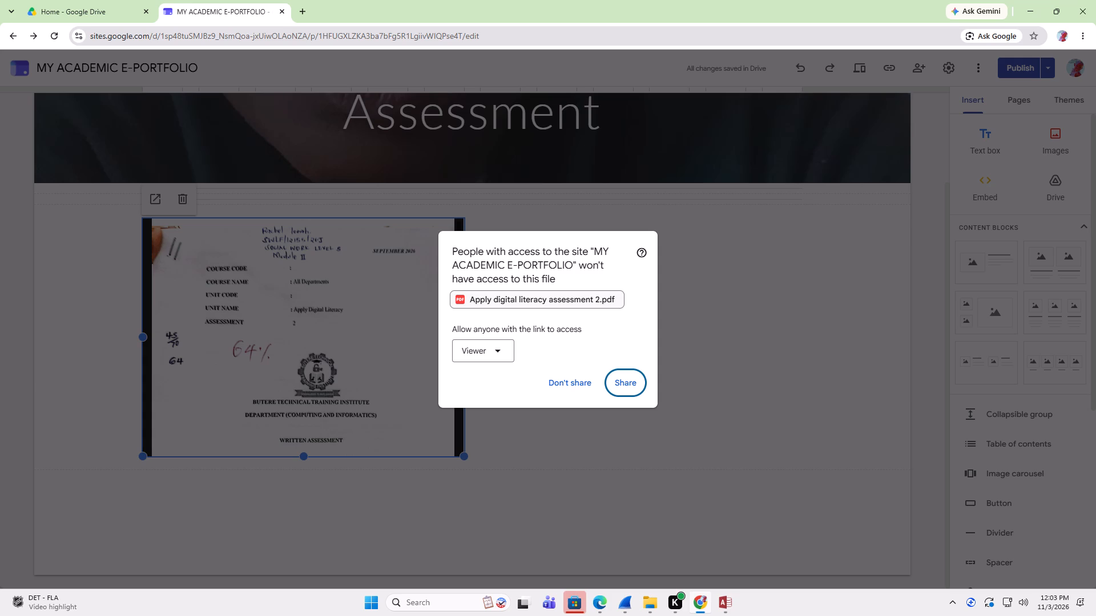
{"action": "left_click", "coordinate": [497, 352]}
{"action": "left_click", "coordinate": [497, 352]}
{"action": "left_click", "coordinate": [584, 383]}
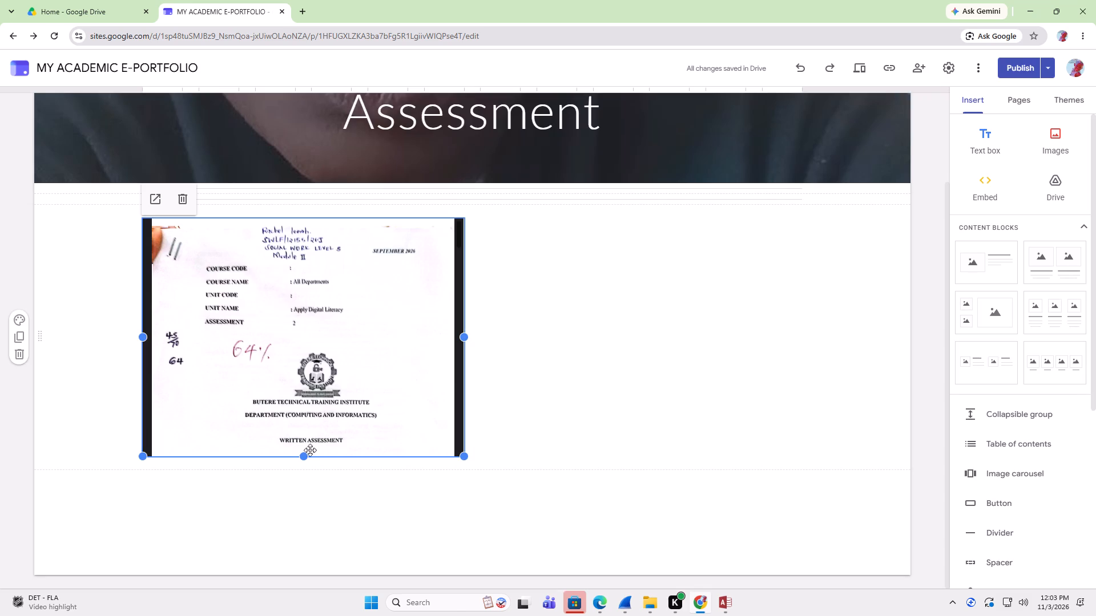
Resize the embedded assessment 2 PDF taller and narrower so its full cover page fits in the frame.
{"action": "left_click_drag", "start_coordinate": [306, 456], "coordinate": [305, 522]}
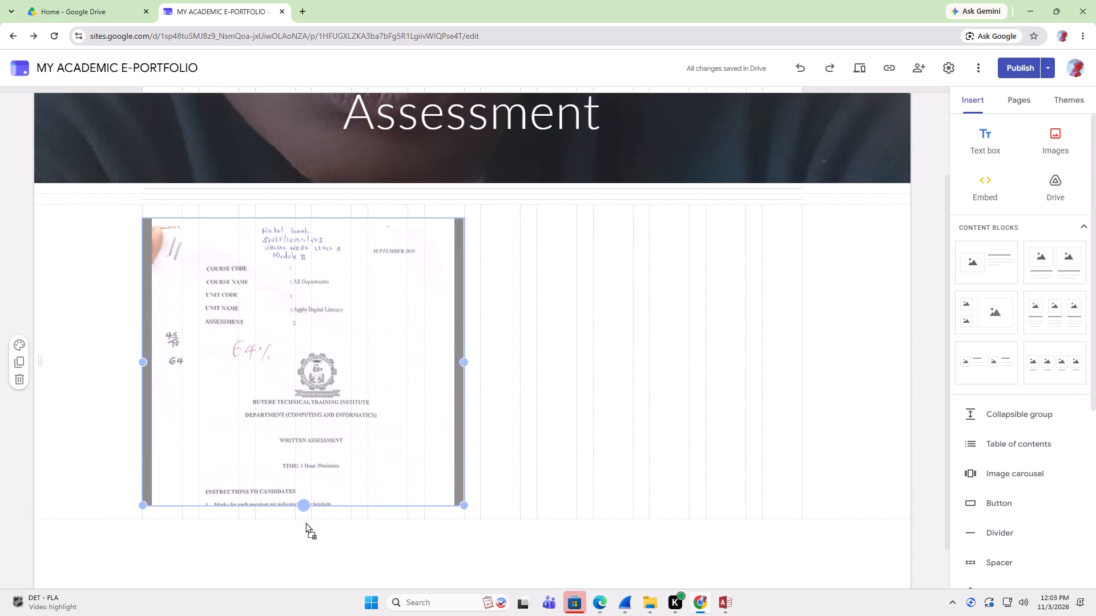
{"action": "left_click_drag", "start_coordinate": [305, 522], "coordinate": [313, 592]}
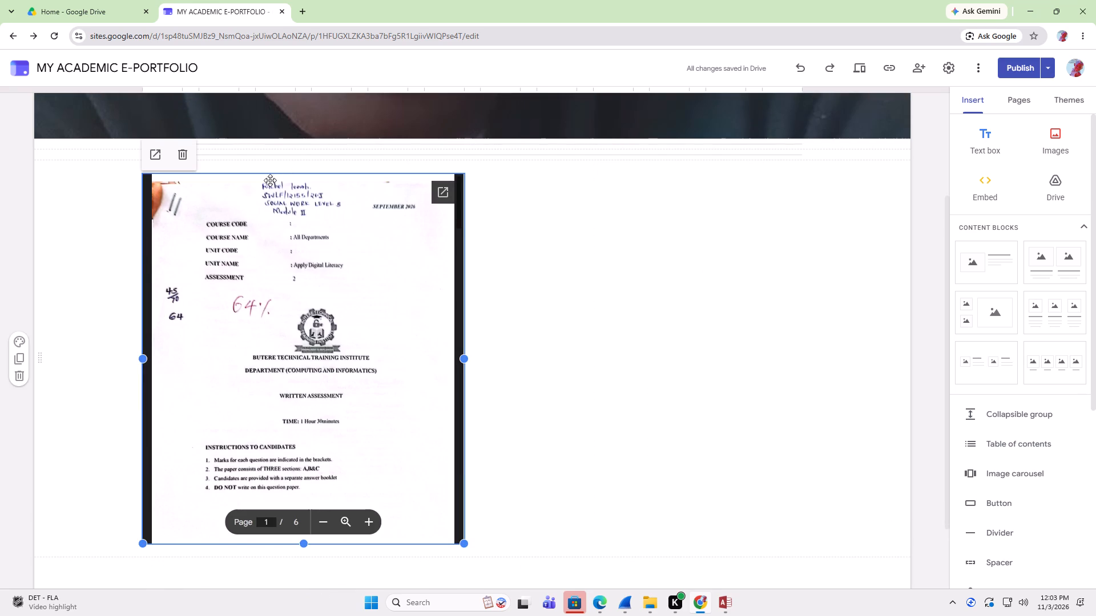
{"action": "left_click_drag", "start_coordinate": [272, 174], "coordinate": [275, 167]}
{"action": "left_click_drag", "start_coordinate": [464, 357], "coordinate": [438, 350]}
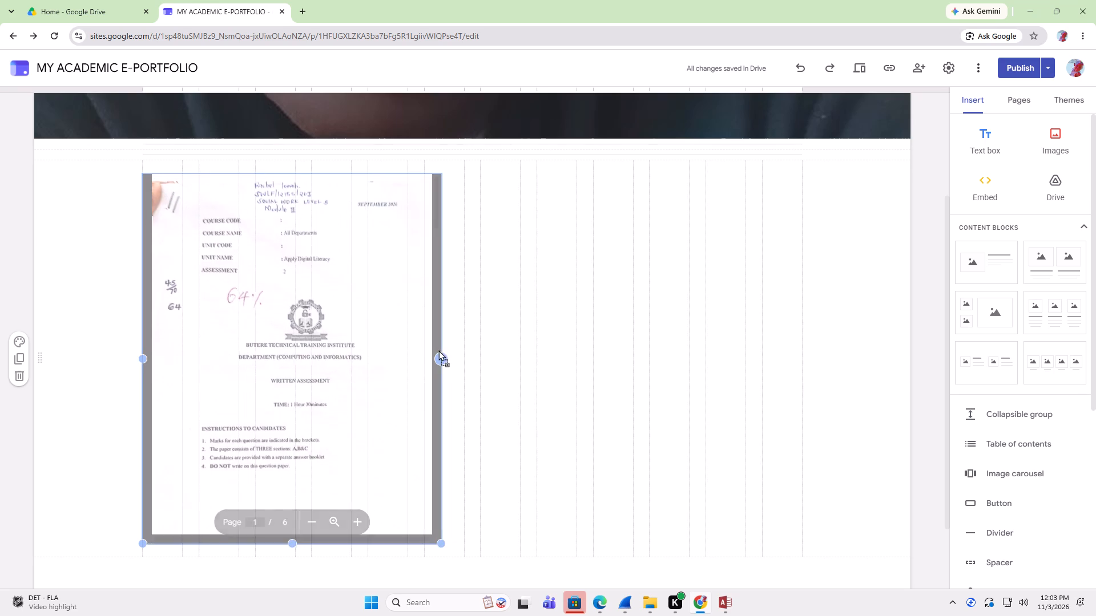
{"action": "left_click_drag", "start_coordinate": [438, 350], "coordinate": [421, 351]}
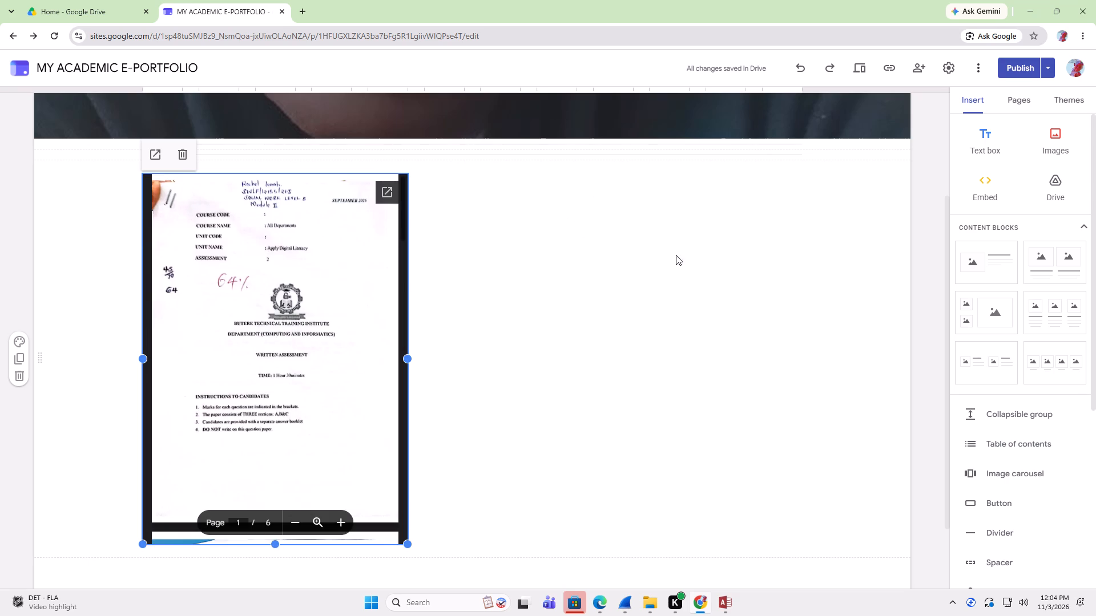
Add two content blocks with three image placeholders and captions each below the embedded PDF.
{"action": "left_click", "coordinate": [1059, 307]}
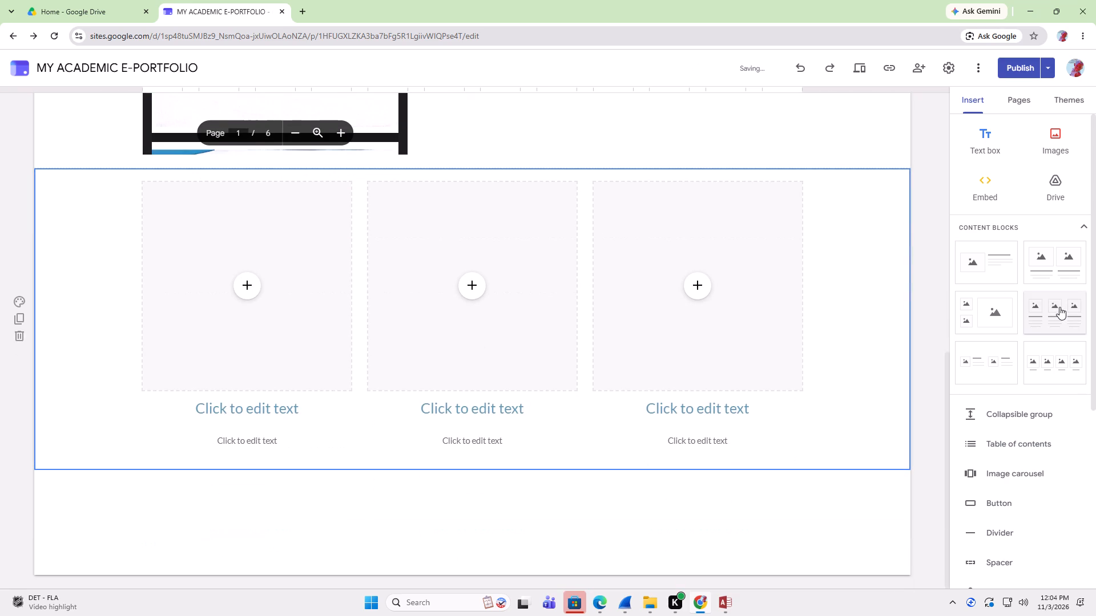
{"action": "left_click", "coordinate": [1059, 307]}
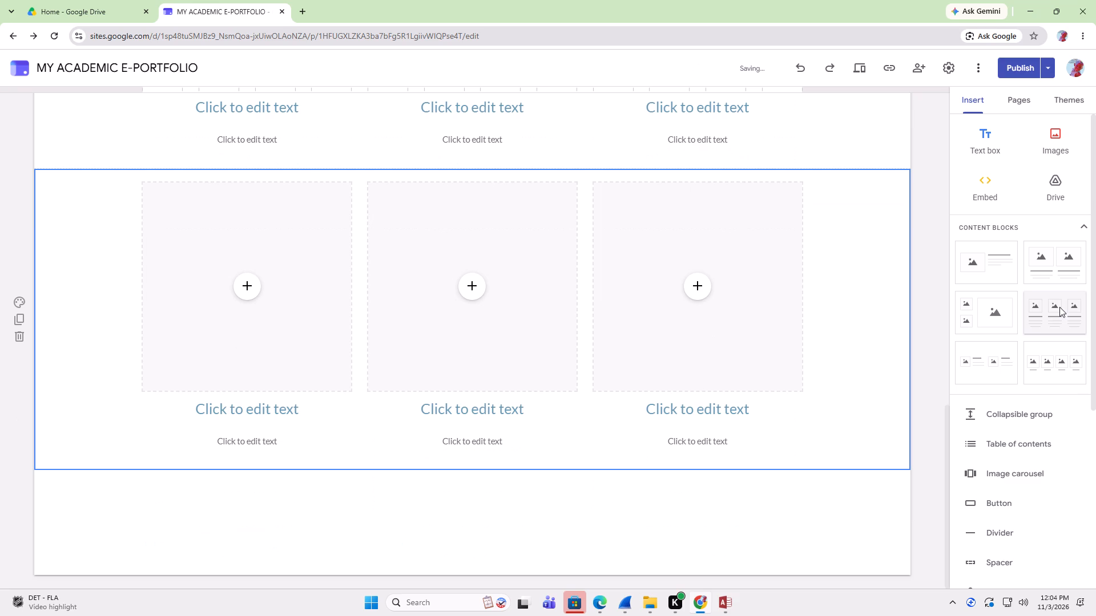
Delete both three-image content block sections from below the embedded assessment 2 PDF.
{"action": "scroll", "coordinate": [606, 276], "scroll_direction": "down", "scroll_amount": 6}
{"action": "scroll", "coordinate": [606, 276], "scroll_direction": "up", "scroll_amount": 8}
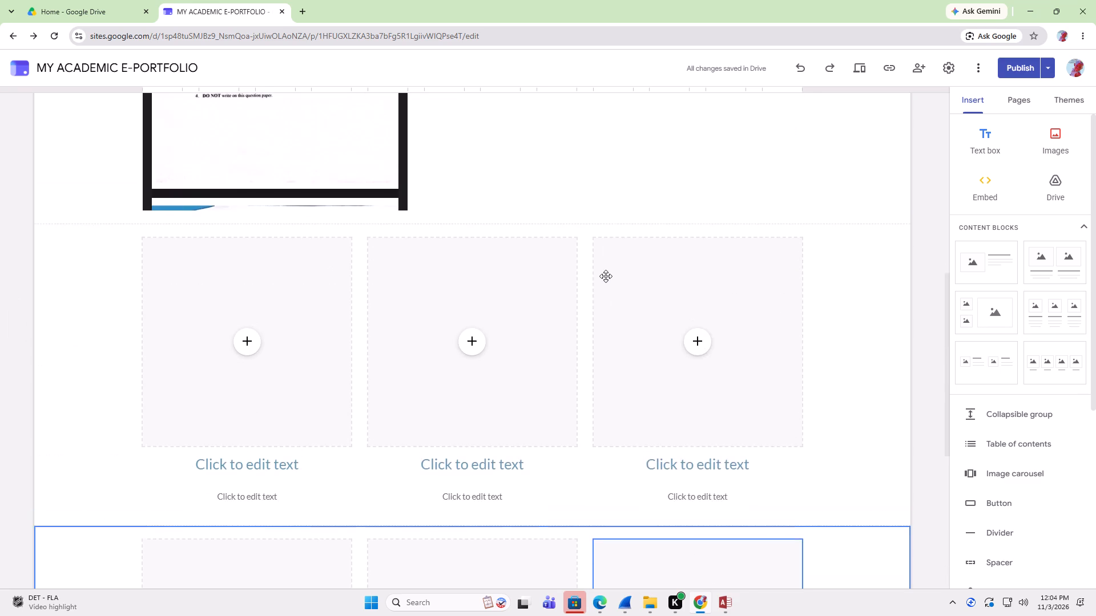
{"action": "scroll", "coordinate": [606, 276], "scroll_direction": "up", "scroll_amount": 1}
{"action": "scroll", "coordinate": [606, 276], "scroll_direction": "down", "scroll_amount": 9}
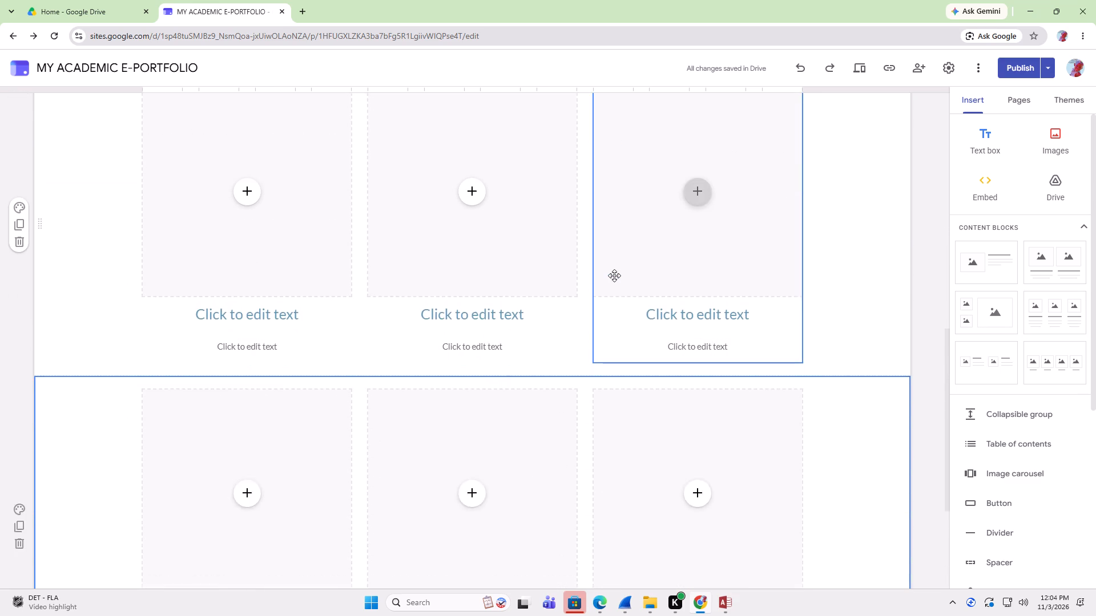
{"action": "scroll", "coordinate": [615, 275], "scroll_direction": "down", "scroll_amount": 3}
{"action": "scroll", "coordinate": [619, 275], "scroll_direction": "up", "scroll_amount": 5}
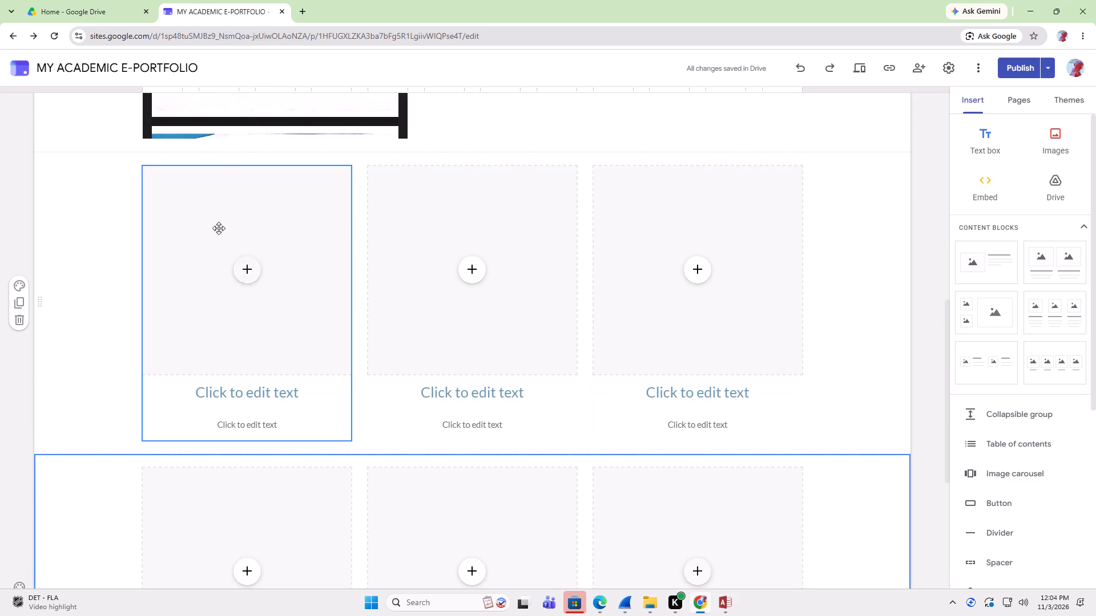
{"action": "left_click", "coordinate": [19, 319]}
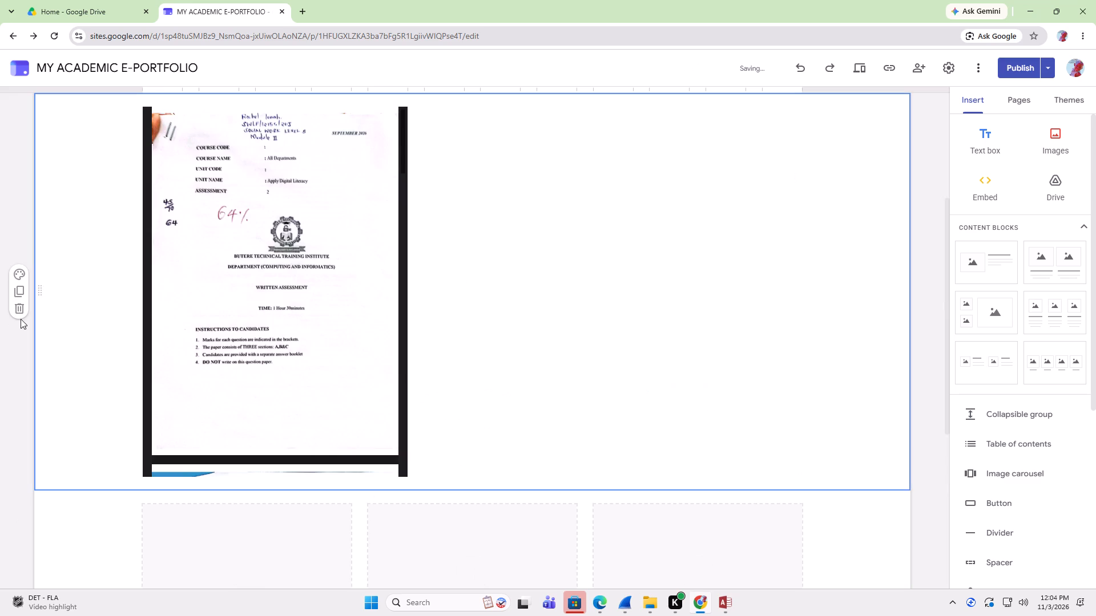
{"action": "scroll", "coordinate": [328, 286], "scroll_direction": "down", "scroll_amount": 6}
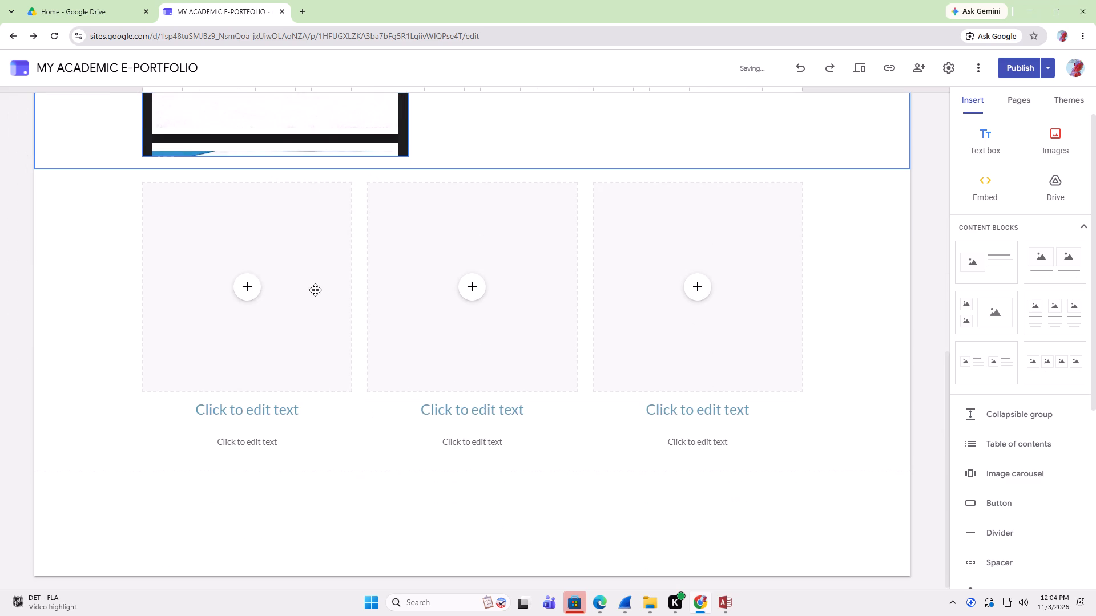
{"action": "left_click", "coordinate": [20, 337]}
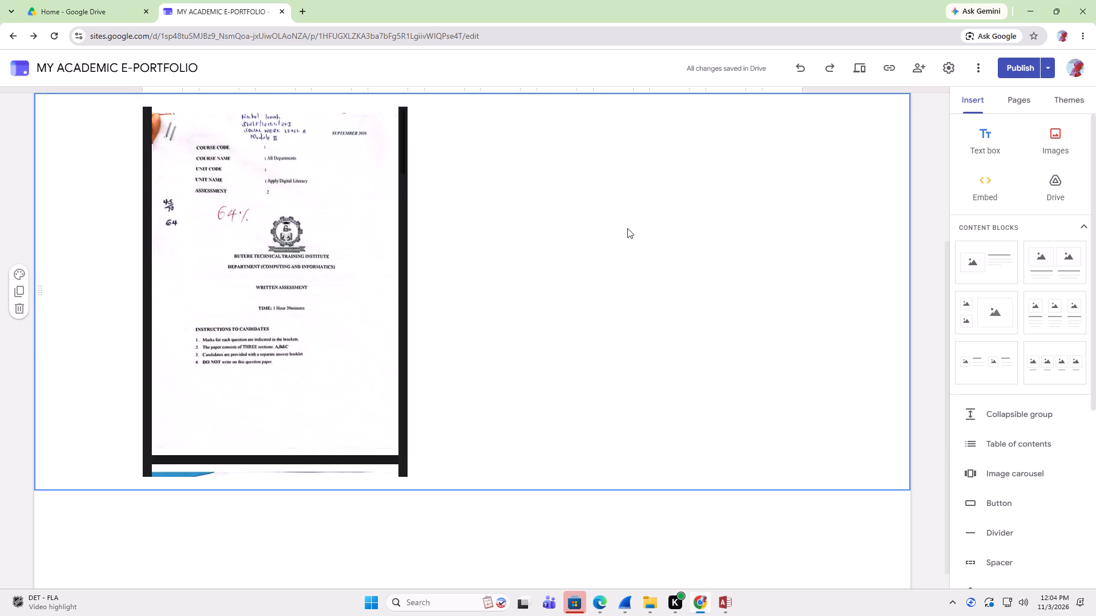
Insert Apply digital literacy assessment 3.pdf from My Drive below the first PDF without sharing link access.
{"action": "left_click", "coordinate": [1062, 180]}
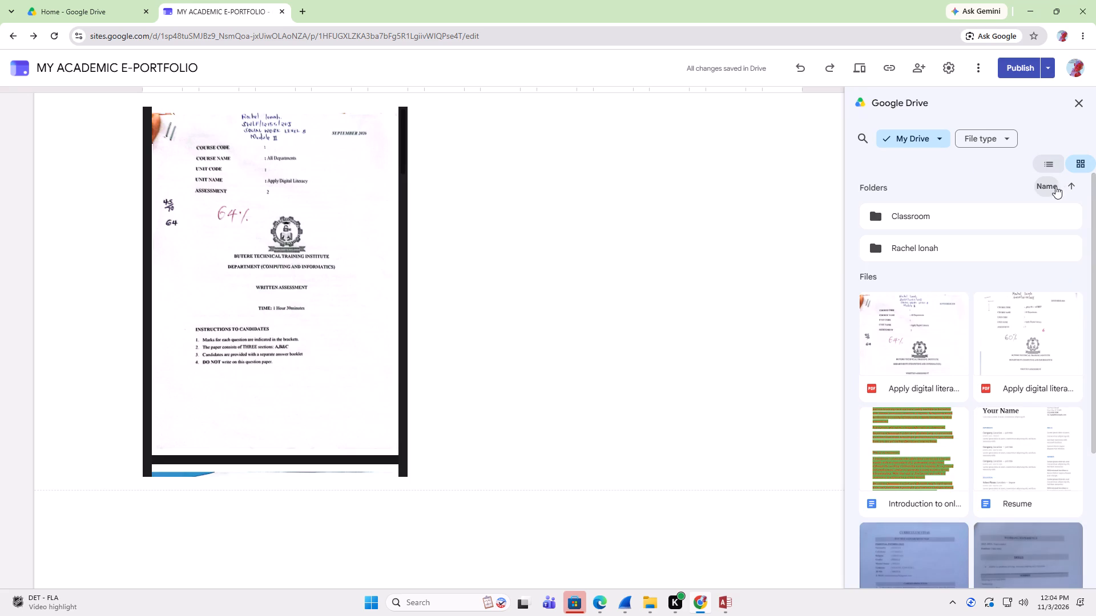
{"action": "left_click", "coordinate": [1037, 348]}
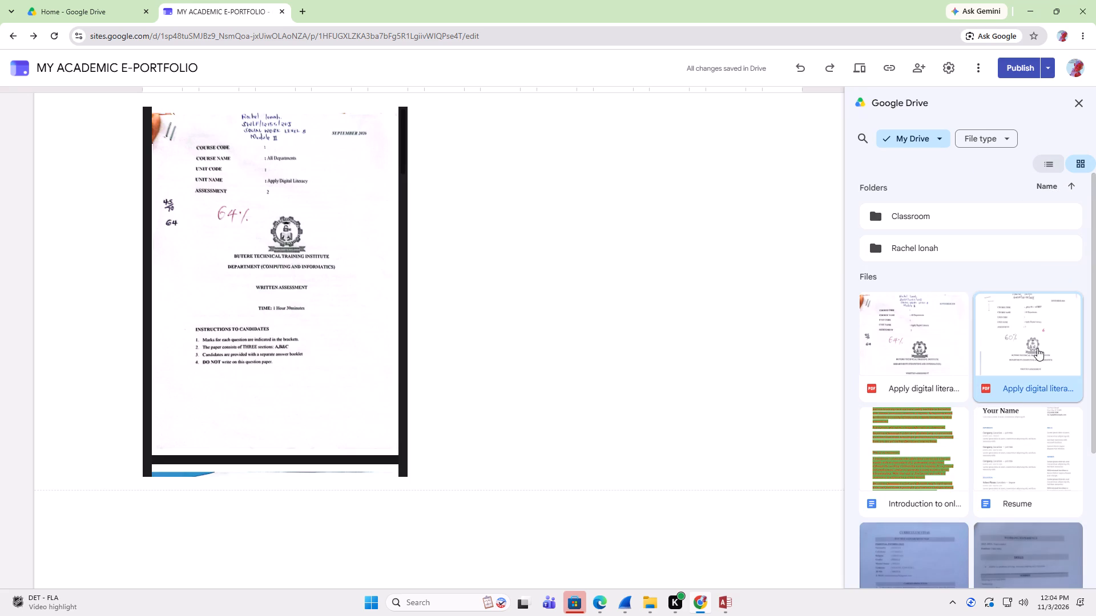
{"action": "left_click", "coordinate": [1065, 570]}
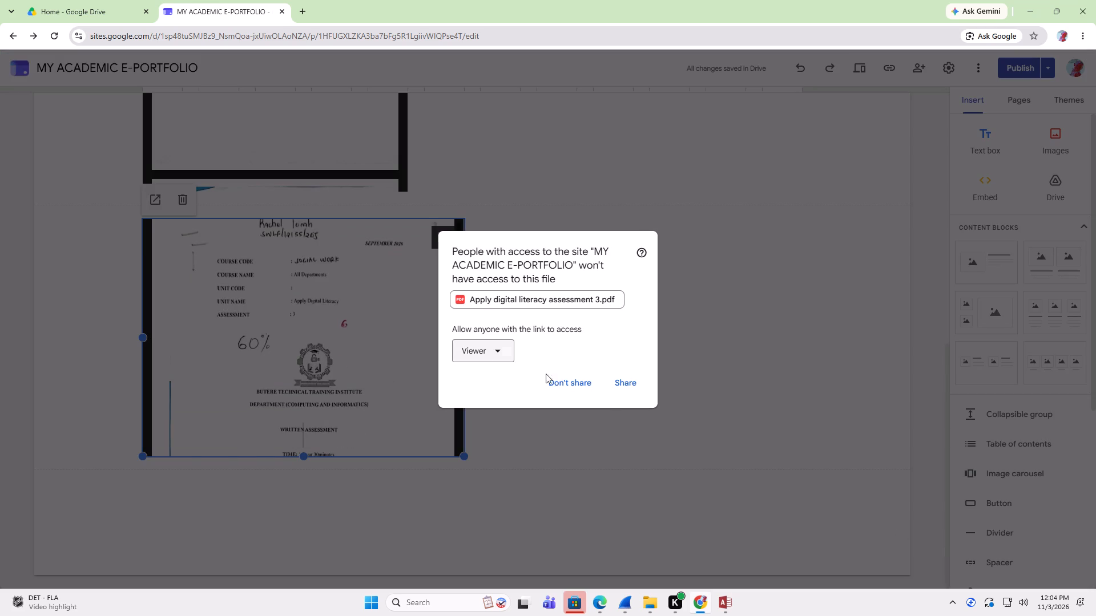
{"action": "left_click", "coordinate": [571, 385]}
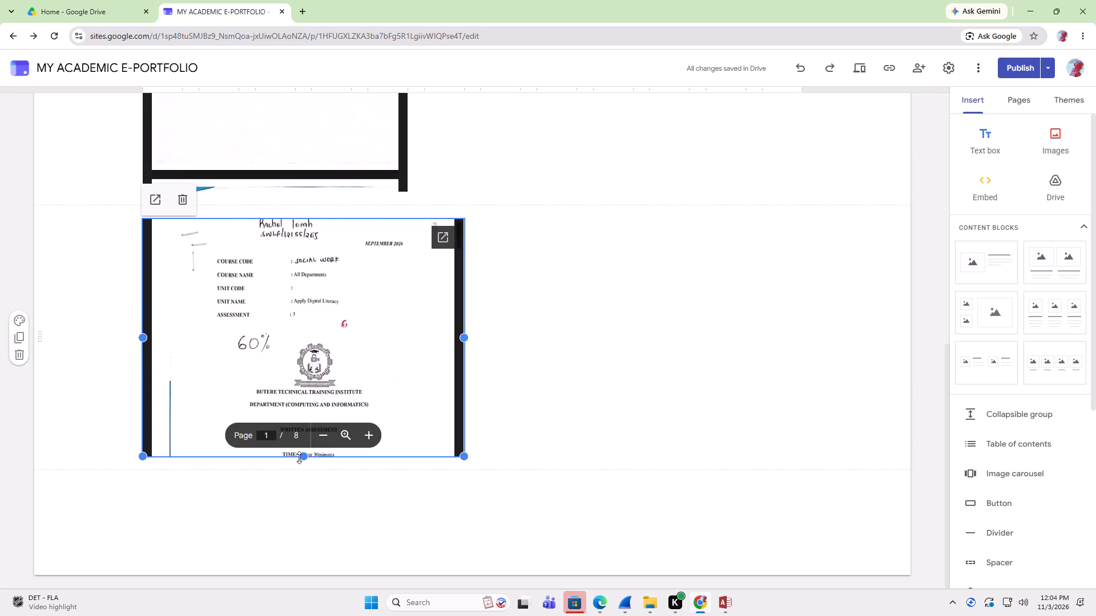
Resize the embedded assessment 3 PDF taller and narrower to match the width of the assessment 2 PDF above it.
{"action": "left_click_drag", "start_coordinate": [301, 455], "coordinate": [280, 561]}
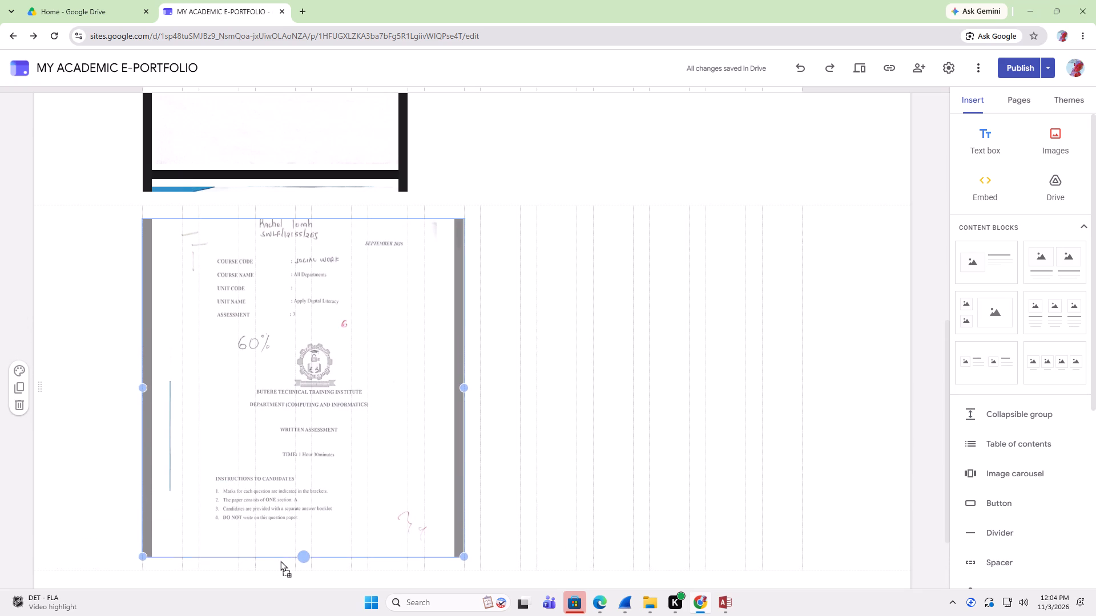
{"action": "left_click_drag", "start_coordinate": [280, 561], "coordinate": [280, 562]}
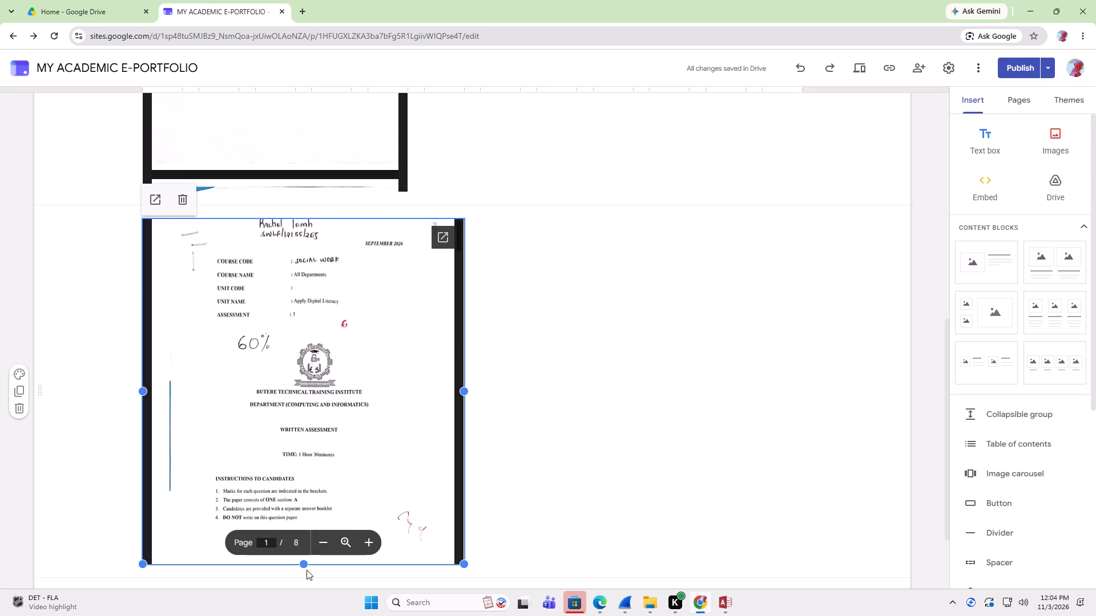
{"action": "left_click_drag", "start_coordinate": [300, 565], "coordinate": [309, 577]}
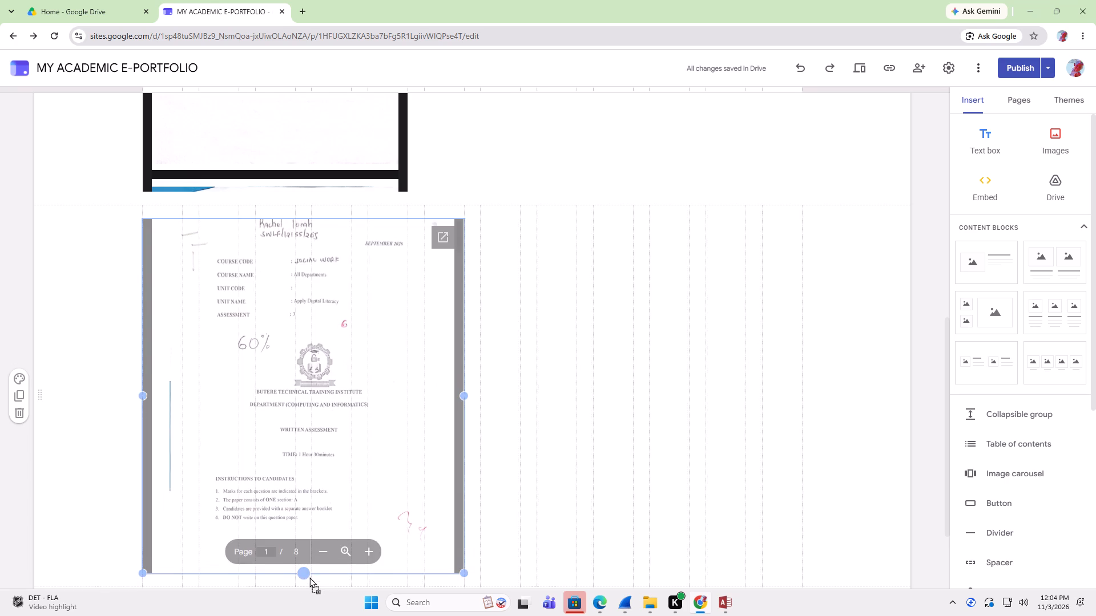
{"action": "left_click_drag", "start_coordinate": [309, 577], "coordinate": [314, 587]}
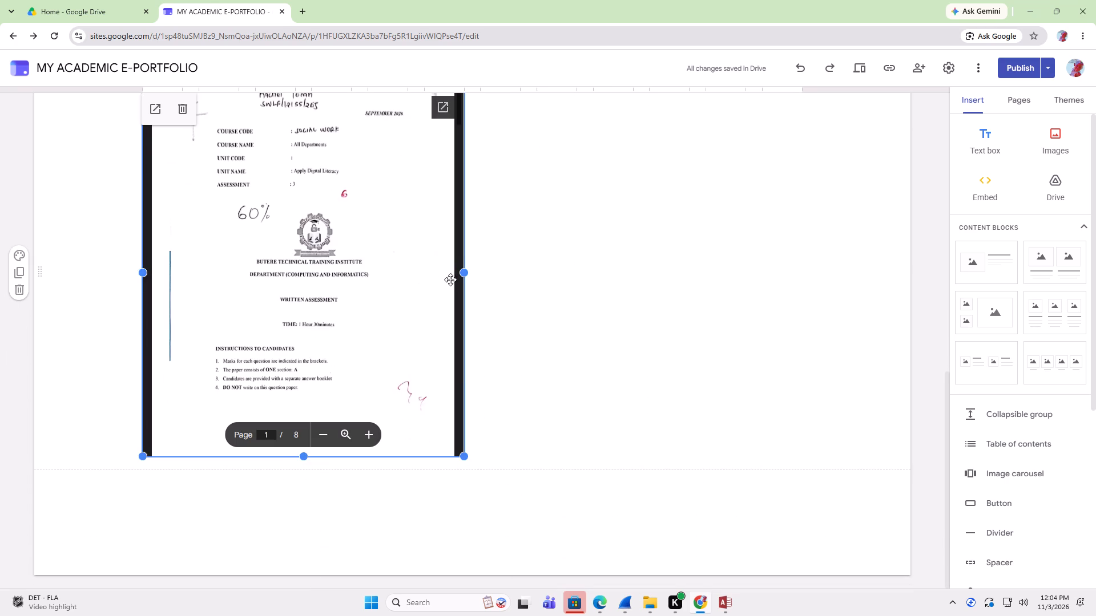
{"action": "left_click_drag", "start_coordinate": [462, 271], "coordinate": [446, 271]}
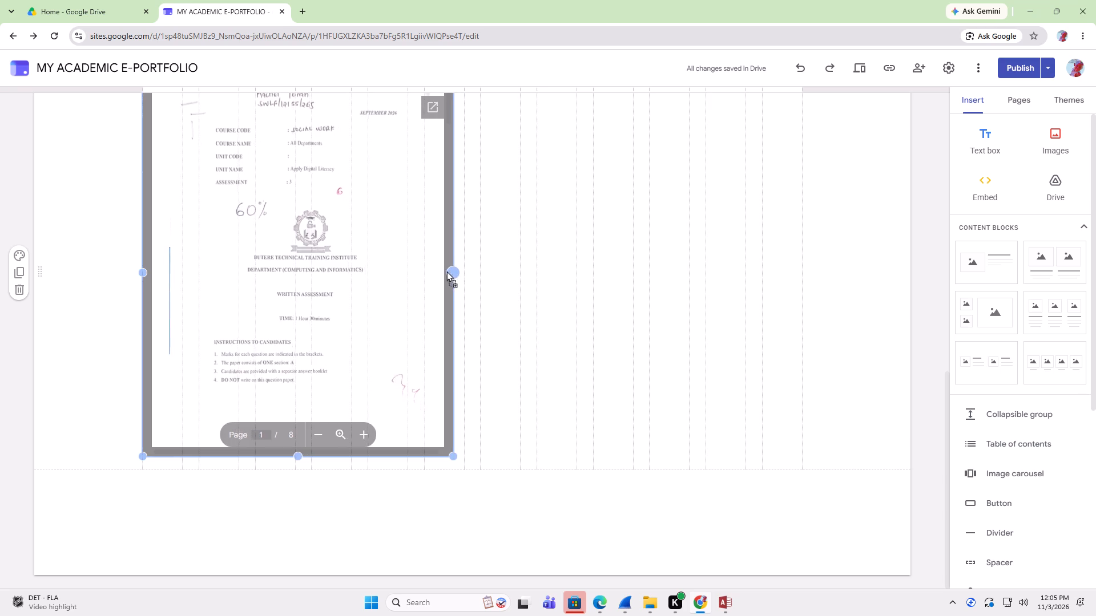
{"action": "left_click_drag", "start_coordinate": [446, 271], "coordinate": [404, 276]}
{"action": "left_click", "coordinate": [348, 275]}
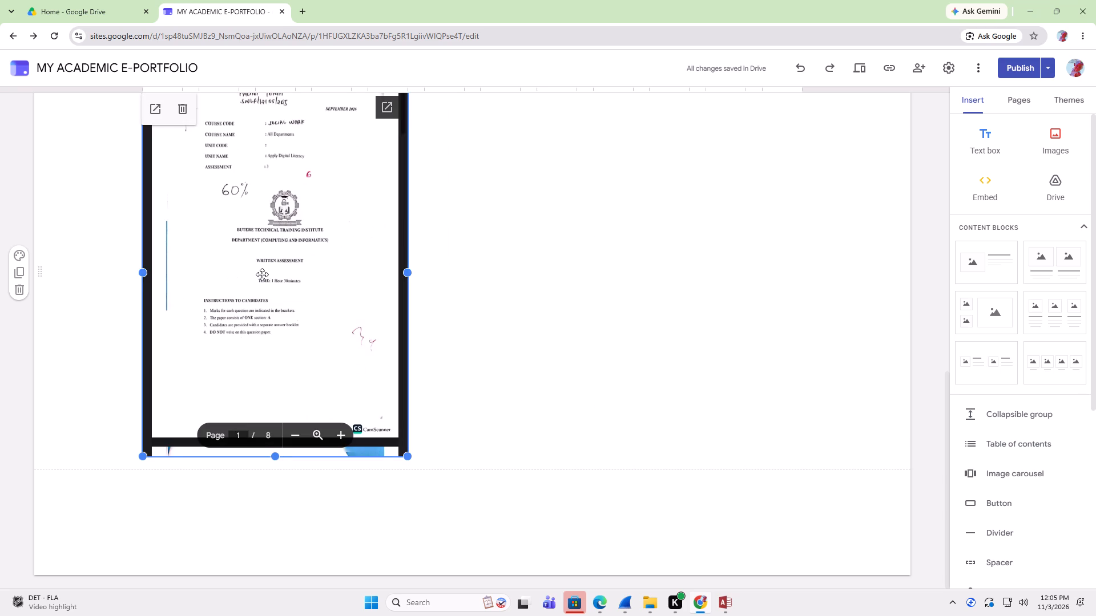
Review the layout of the two embedded assessment PDFs on the Written Assessment page.
{"action": "scroll", "coordinate": [263, 275], "scroll_direction": "down", "scroll_amount": 6}
{"action": "scroll", "coordinate": [266, 281], "scroll_direction": "up", "scroll_amount": 10}
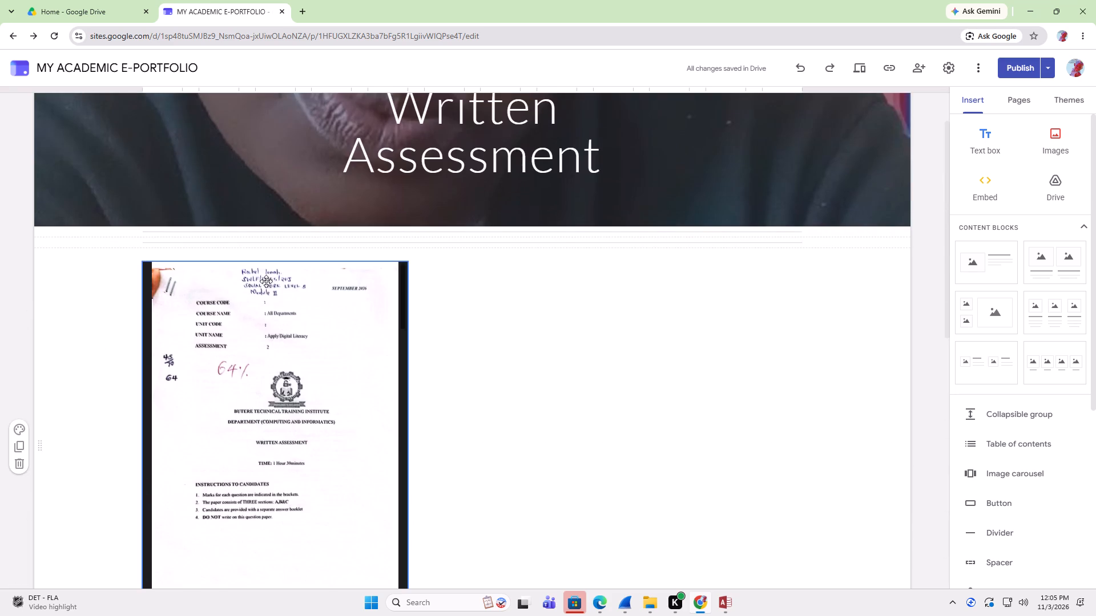
{"action": "scroll", "coordinate": [269, 281], "scroll_direction": "down", "scroll_amount": 15}
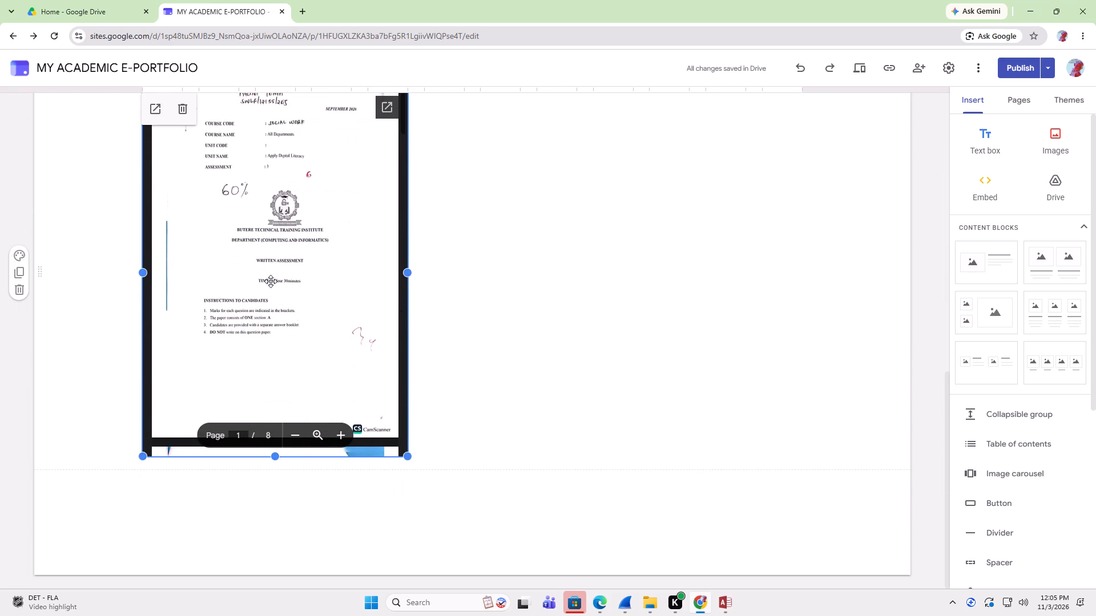
{"action": "scroll", "coordinate": [271, 281], "scroll_direction": "up", "scroll_amount": 16}
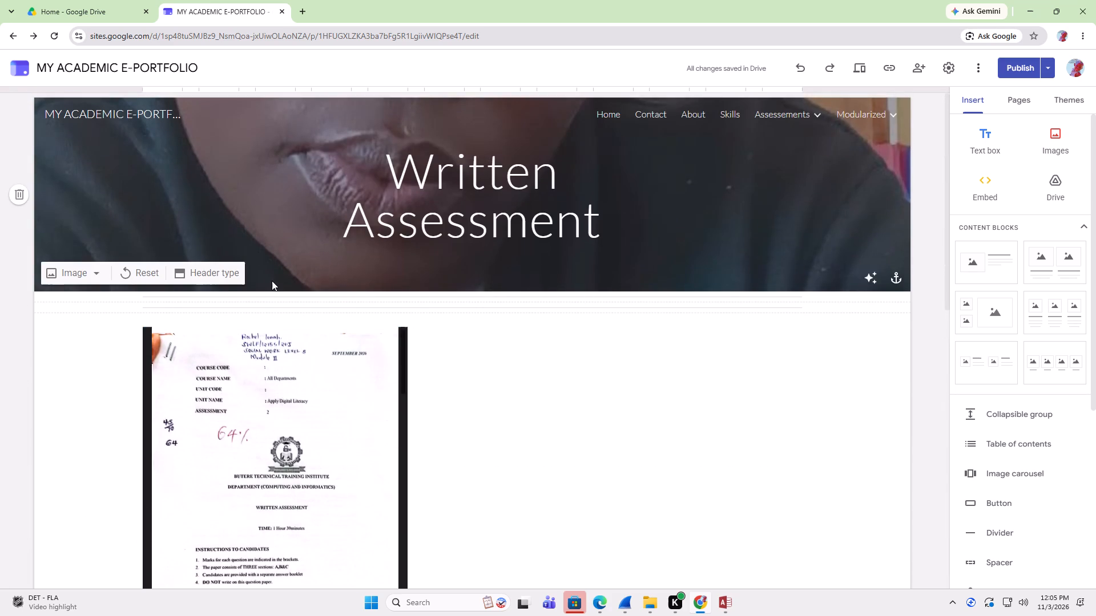
{"action": "scroll", "coordinate": [272, 281], "scroll_direction": "down", "scroll_amount": 7}
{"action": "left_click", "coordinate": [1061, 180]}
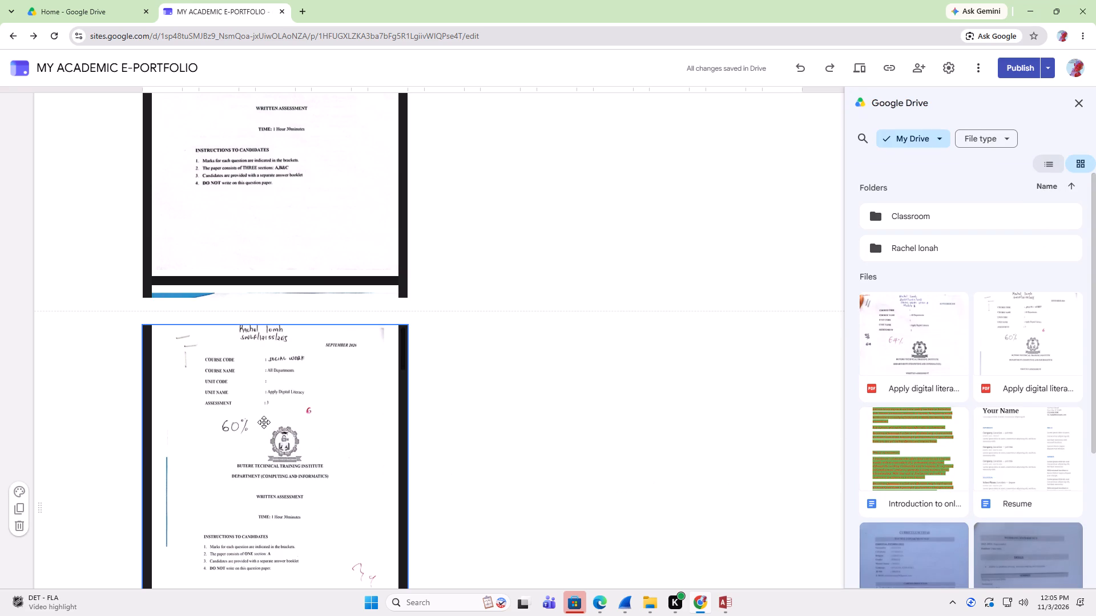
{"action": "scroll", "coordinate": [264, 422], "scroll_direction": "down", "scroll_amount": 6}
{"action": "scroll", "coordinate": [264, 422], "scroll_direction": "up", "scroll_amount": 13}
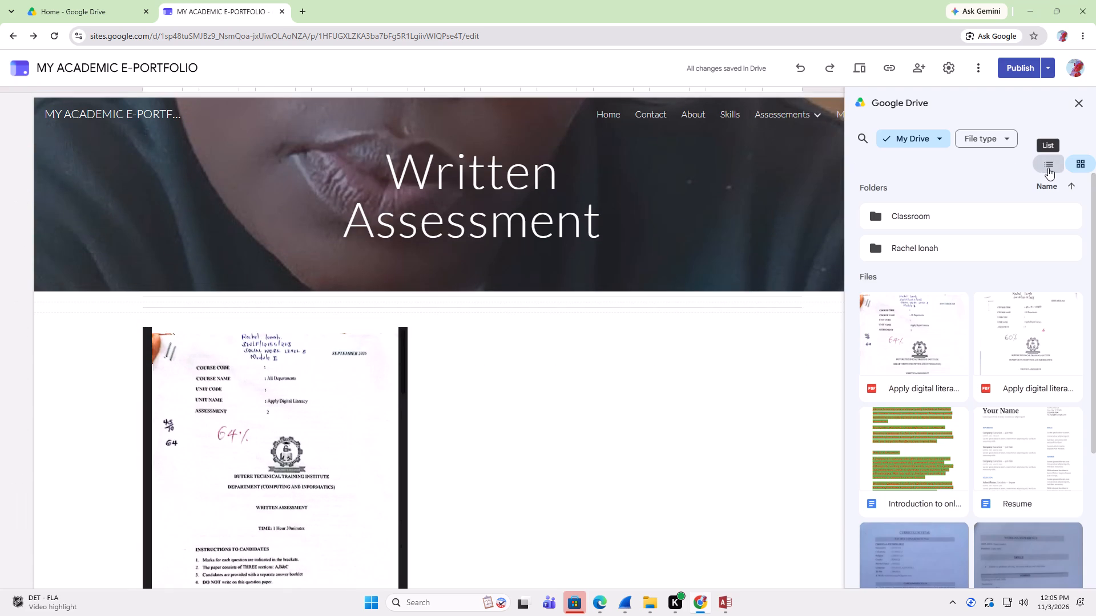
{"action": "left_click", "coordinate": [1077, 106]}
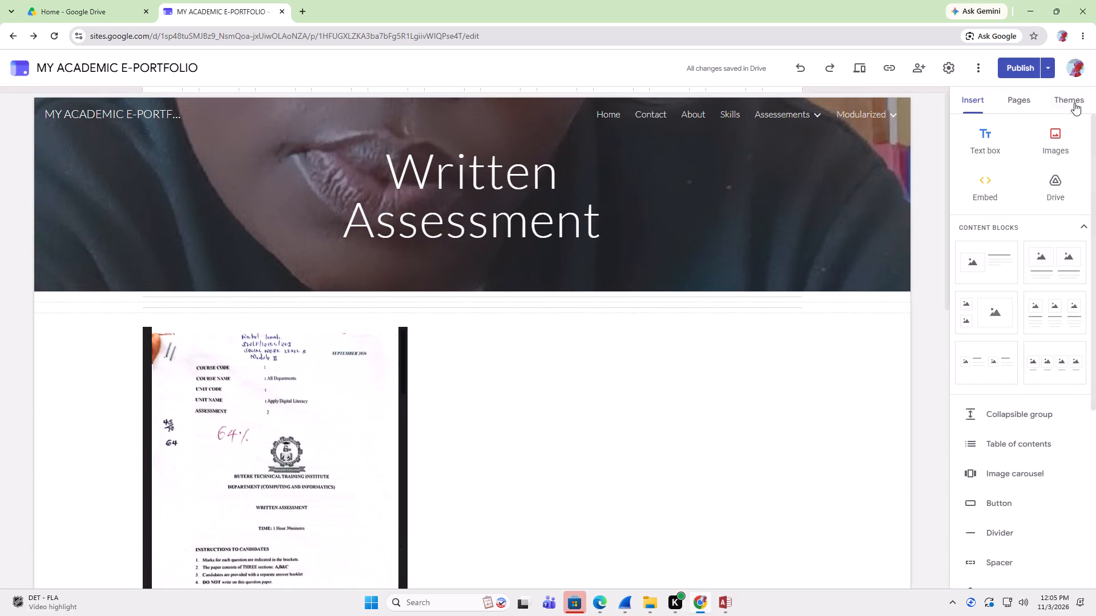
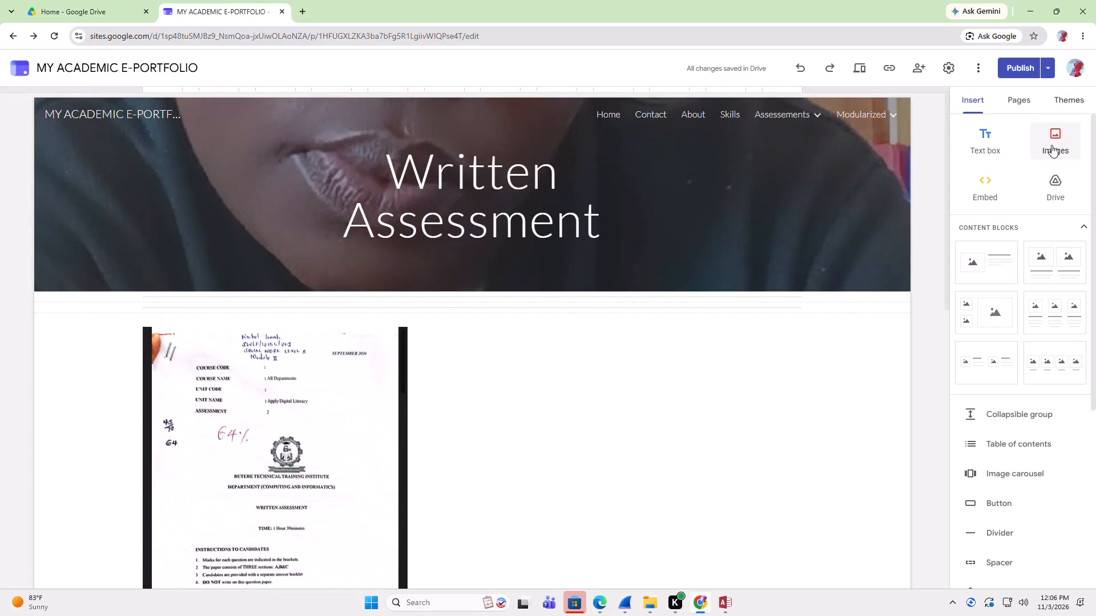
Insert Apply digital literacy assessment 1.pdf from My Drive between the two embedded assessment PDFs without sharing link access.
{"action": "left_click", "coordinate": [1064, 181]}
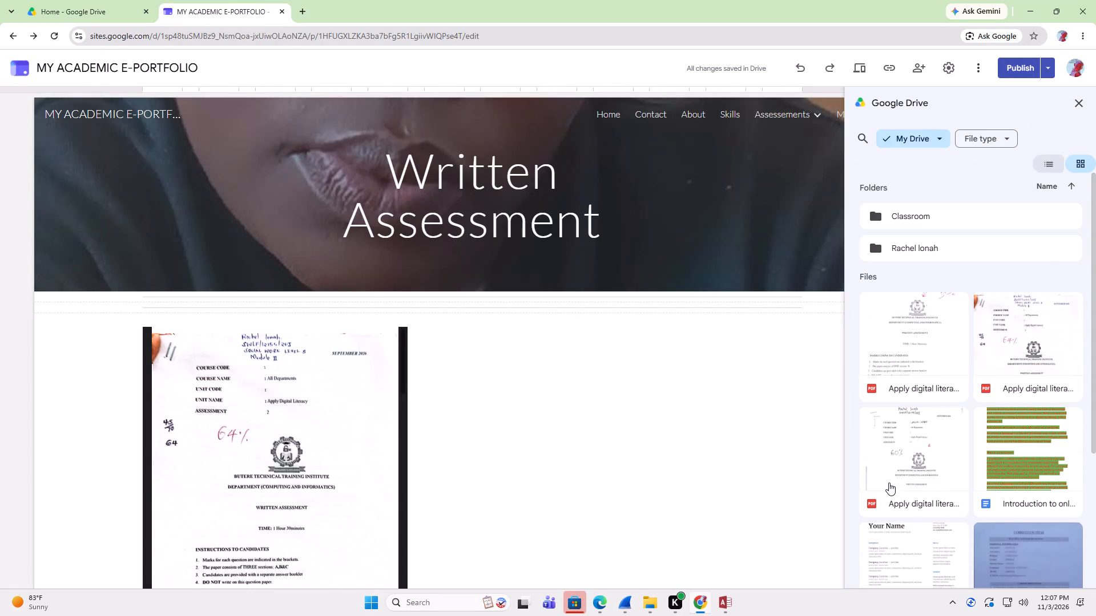
{"action": "scroll", "coordinate": [237, 499], "scroll_direction": "down", "scroll_amount": 9}
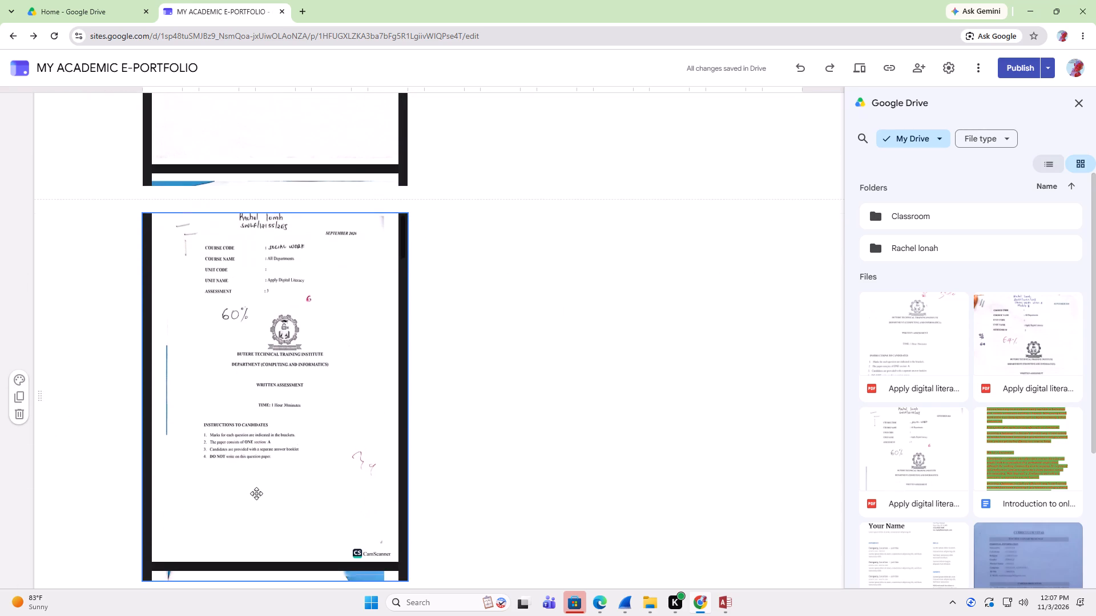
{"action": "left_click", "coordinate": [913, 338]}
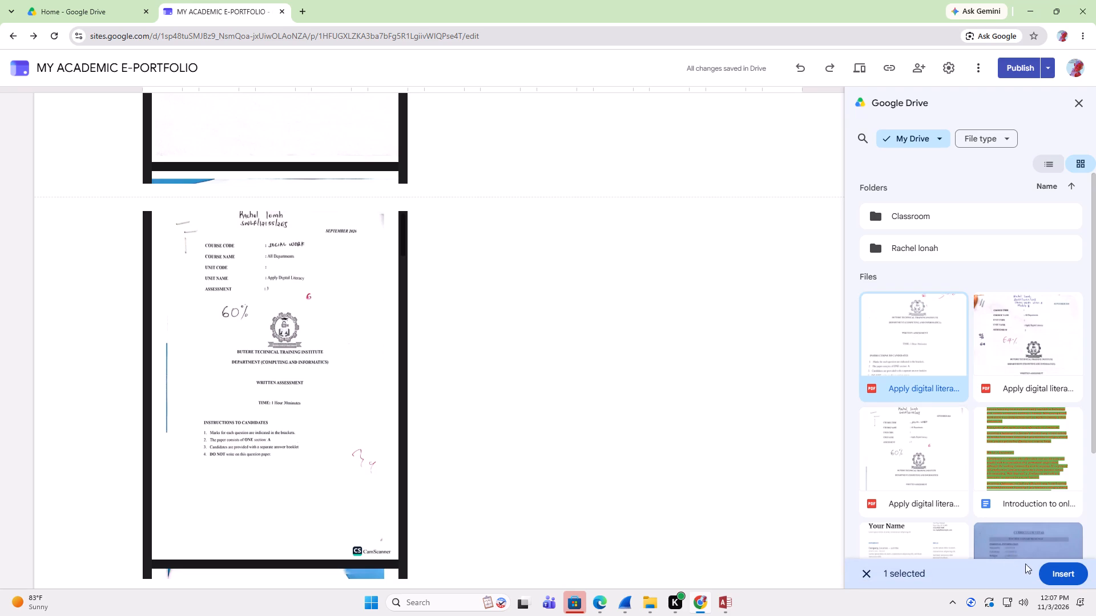
{"action": "left_click", "coordinate": [1066, 573]}
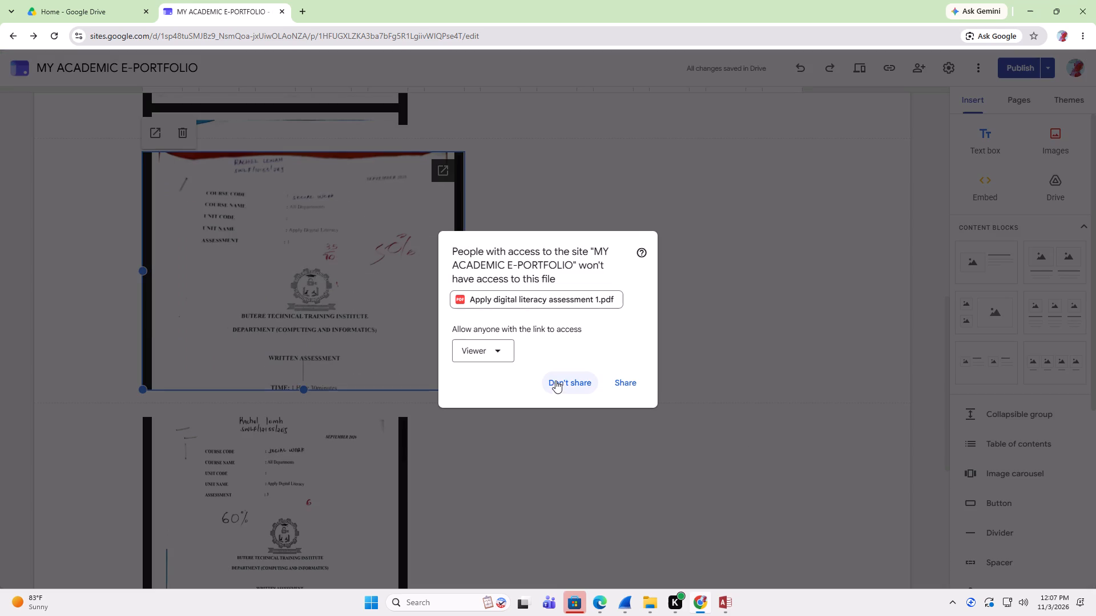
{"action": "left_click", "coordinate": [560, 383]}
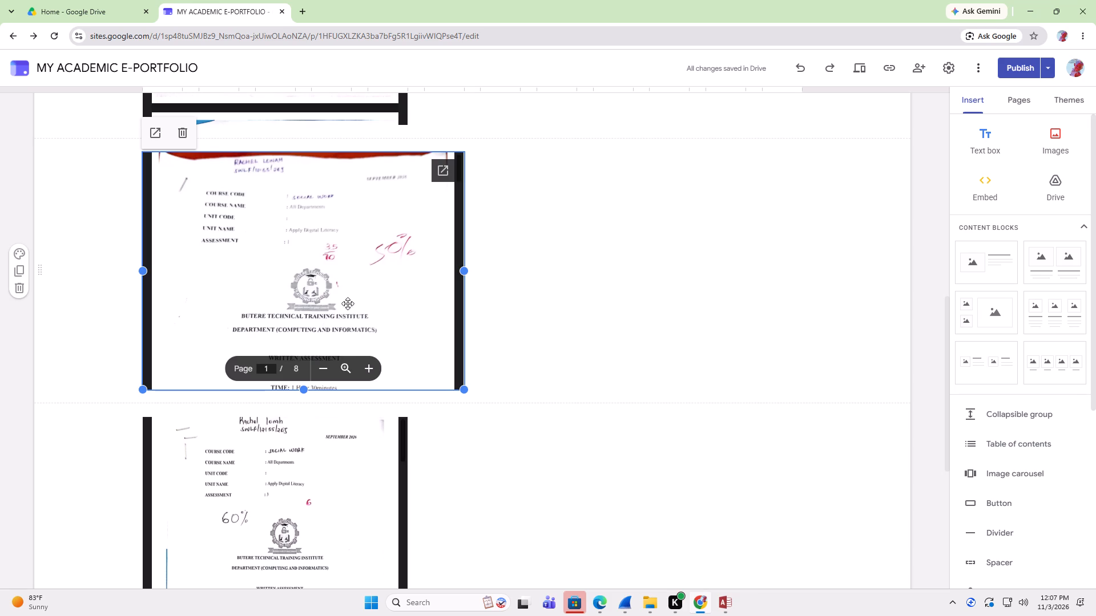
Resize the embedded assessment 1 PDF taller and narrower to match the width of the other assessment PDFs.
{"action": "scroll", "coordinate": [333, 277], "scroll_direction": "down", "scroll_amount": 3}
{"action": "scroll", "coordinate": [333, 277], "scroll_direction": "up", "scroll_amount": 3}
{"action": "left_click_drag", "start_coordinate": [303, 387], "coordinate": [305, 419]}
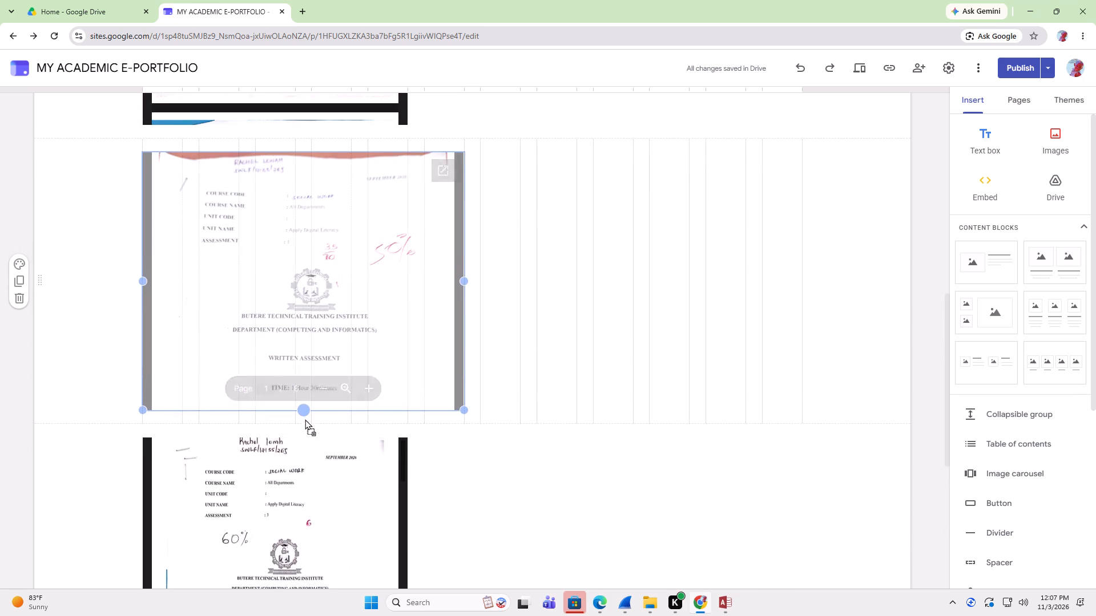
{"action": "left_click_drag", "start_coordinate": [305, 419], "coordinate": [302, 515]}
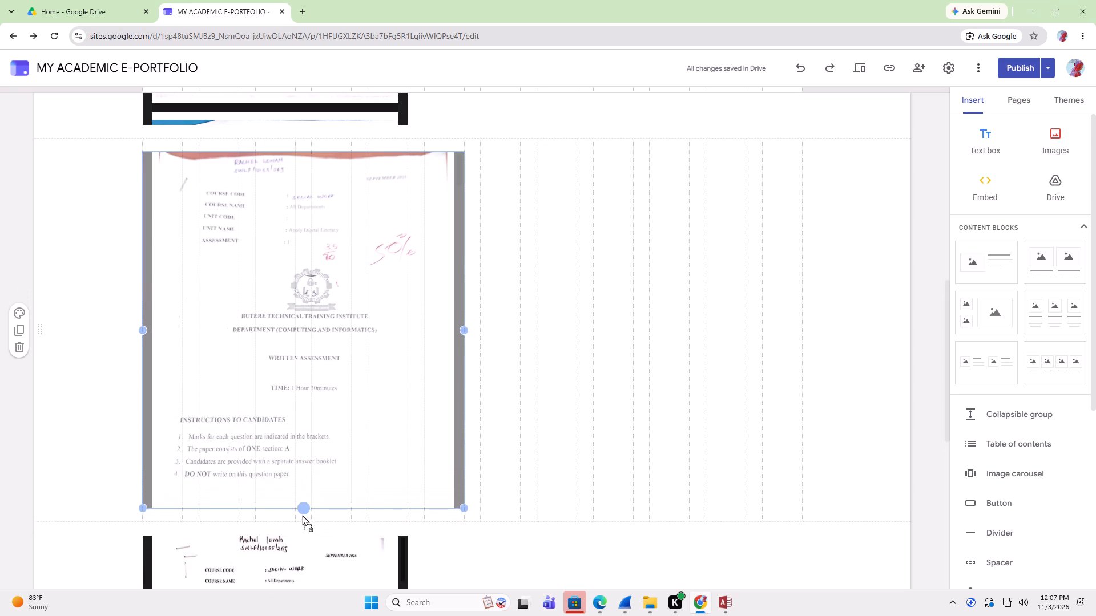
{"action": "left_click_drag", "start_coordinate": [302, 515], "coordinate": [301, 525]}
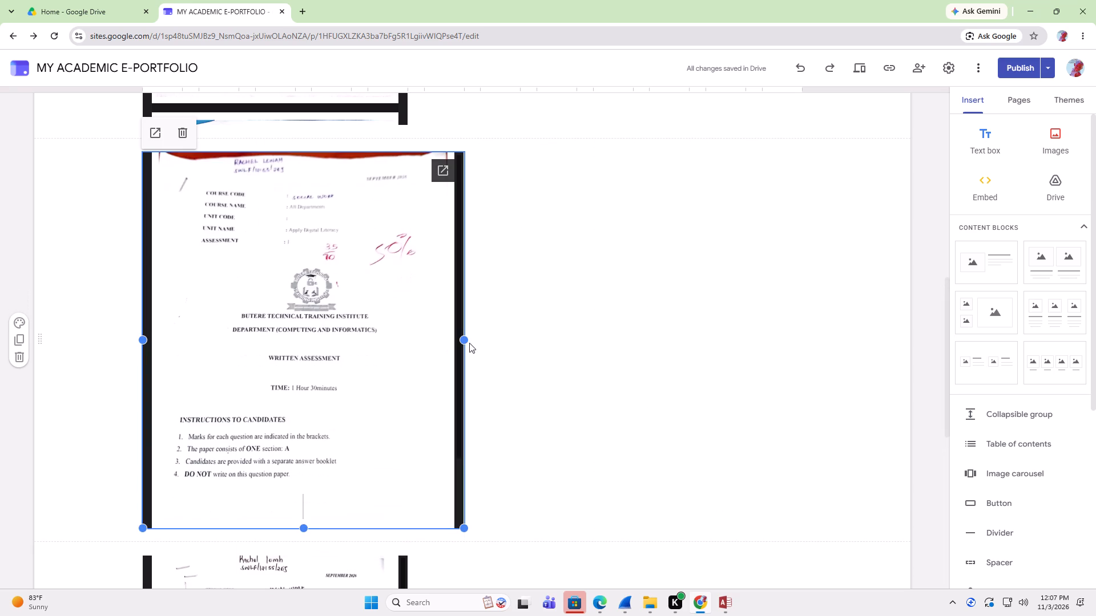
{"action": "left_click_drag", "start_coordinate": [463, 338], "coordinate": [404, 345]}
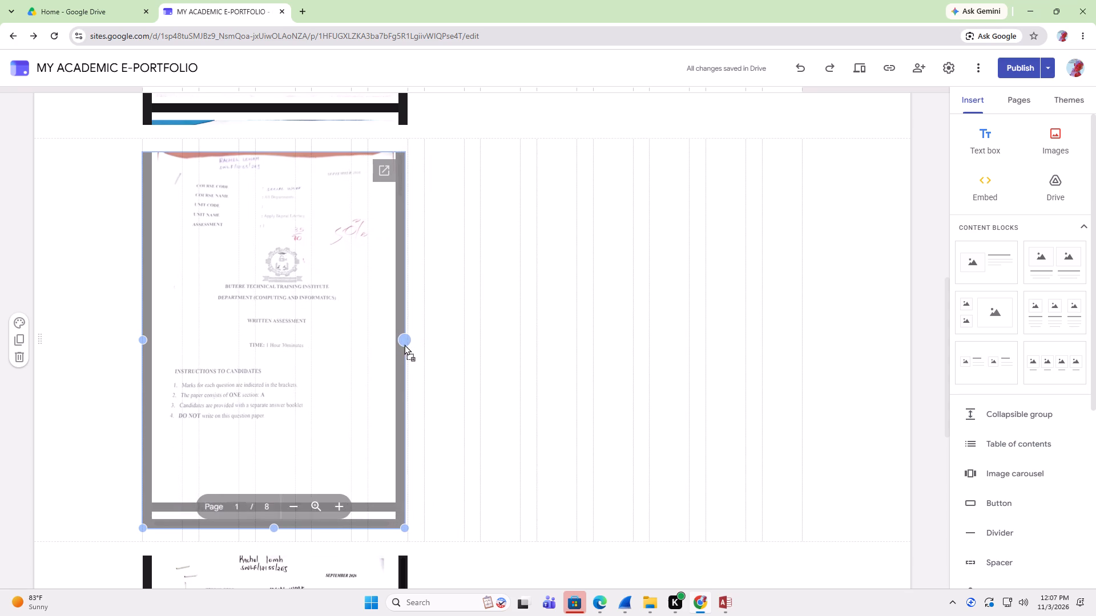
{"action": "left_click_drag", "start_coordinate": [404, 345], "coordinate": [401, 345]}
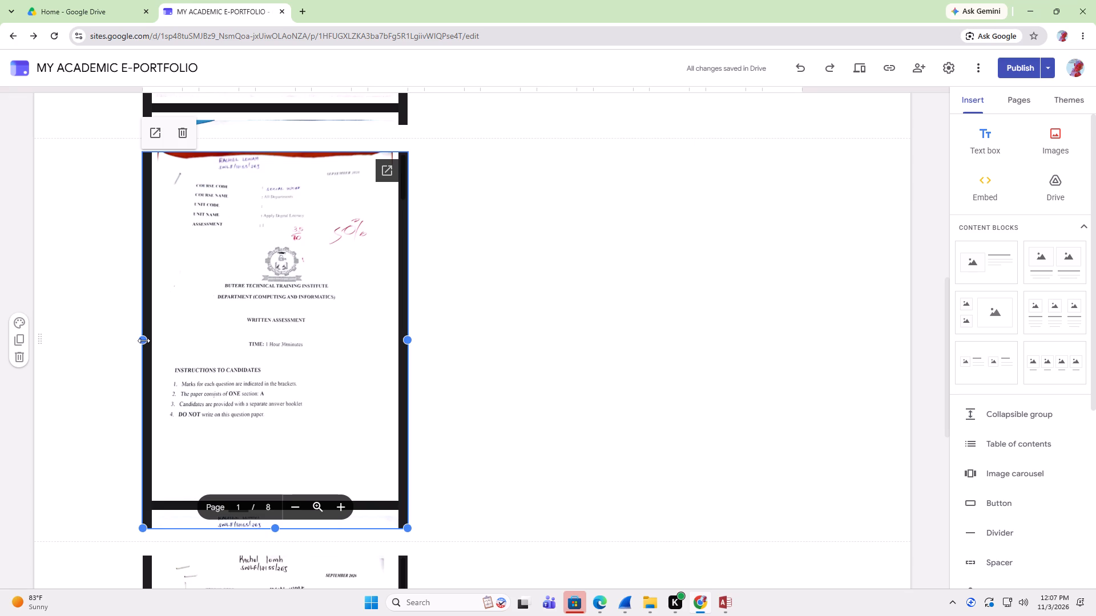
{"action": "left_click_drag", "start_coordinate": [144, 341], "coordinate": [139, 336]}
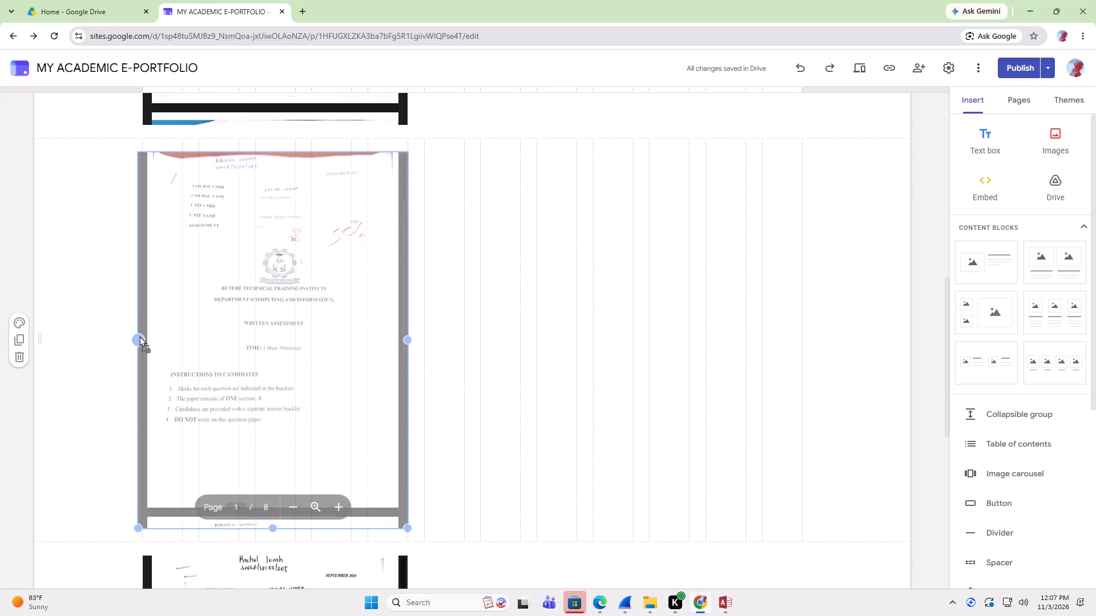
{"action": "left_click_drag", "start_coordinate": [139, 336], "coordinate": [158, 338]}
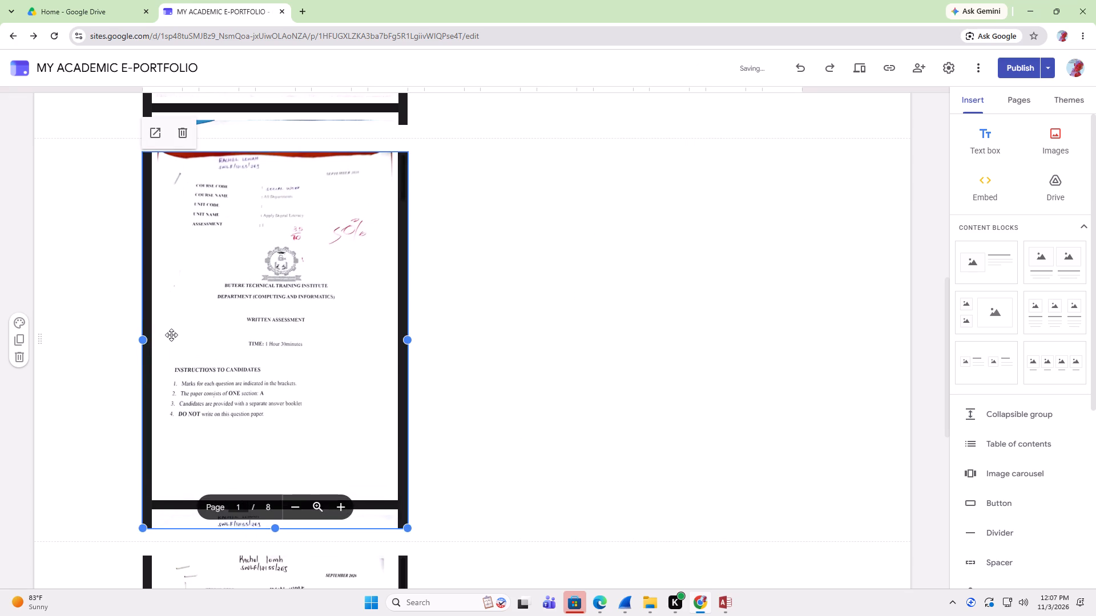
Review the layout of the three embedded assessment PDFs on the Written Assessment page.
{"action": "scroll", "coordinate": [259, 314], "scroll_direction": "down", "scroll_amount": 12}
{"action": "scroll", "coordinate": [261, 311], "scroll_direction": "up", "scroll_amount": 20}
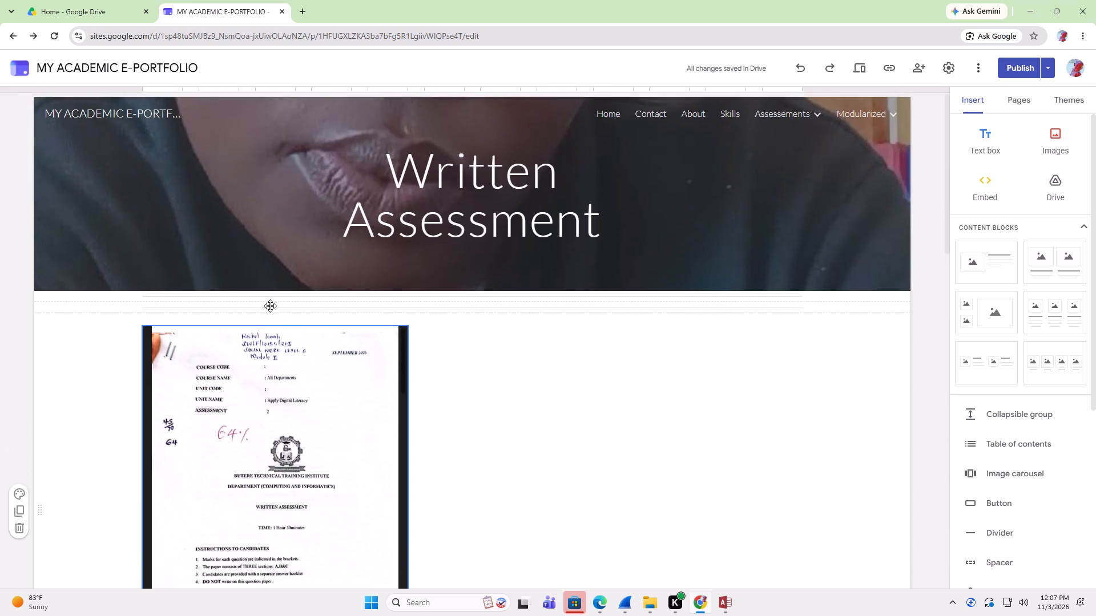
{"action": "scroll", "coordinate": [270, 306], "scroll_direction": "down", "scroll_amount": 14}
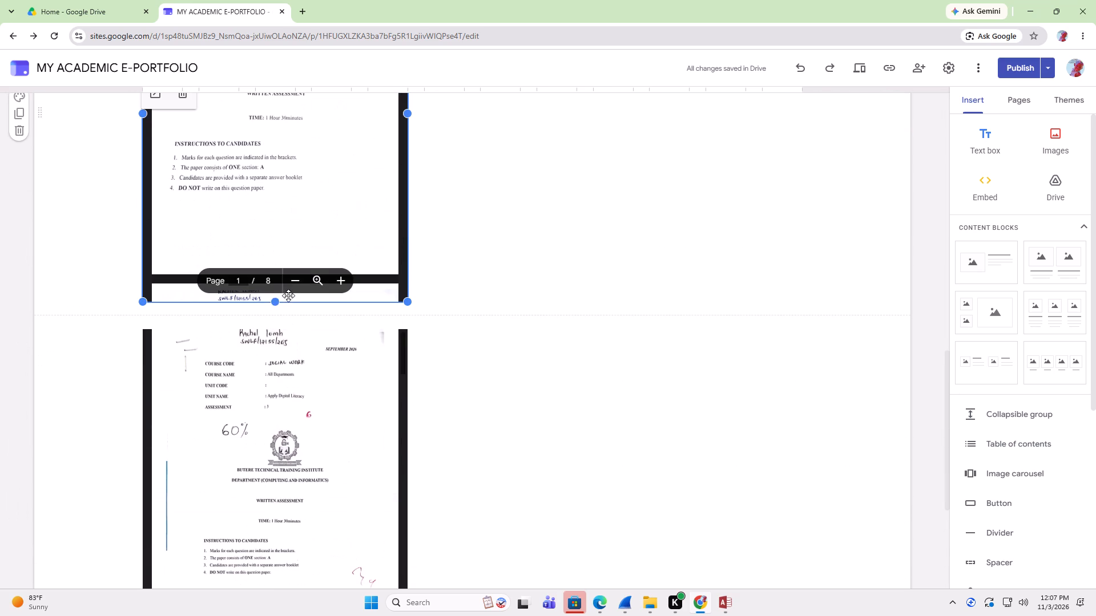
{"action": "scroll", "coordinate": [288, 295], "scroll_direction": "down", "scroll_amount": 4}
{"action": "scroll", "coordinate": [305, 274], "scroll_direction": "up", "scroll_amount": 10}
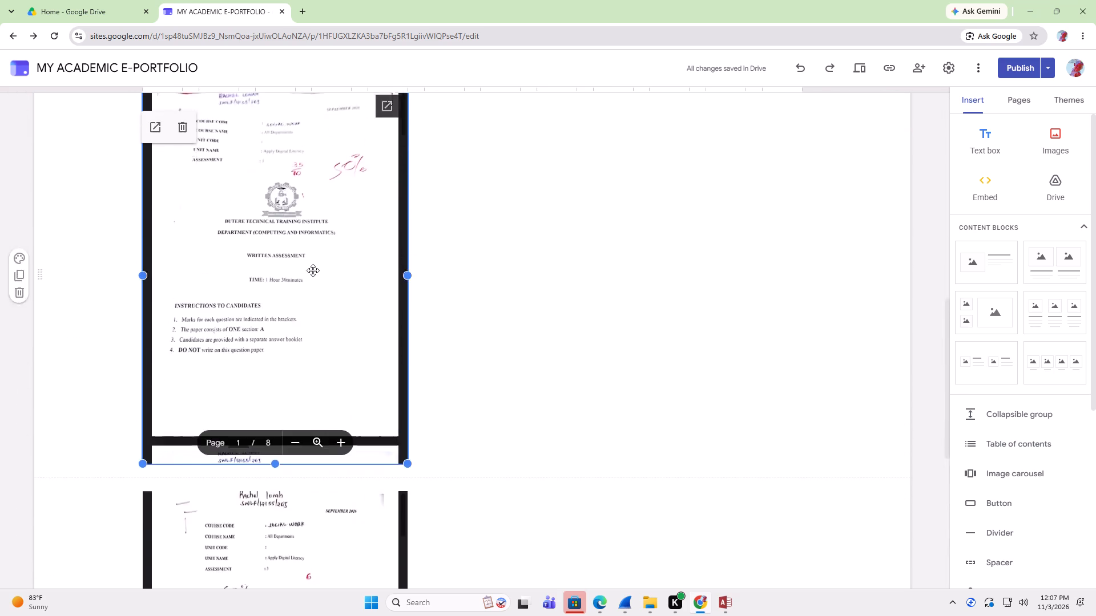
{"action": "scroll", "coordinate": [313, 270], "scroll_direction": "up", "scroll_amount": 1}
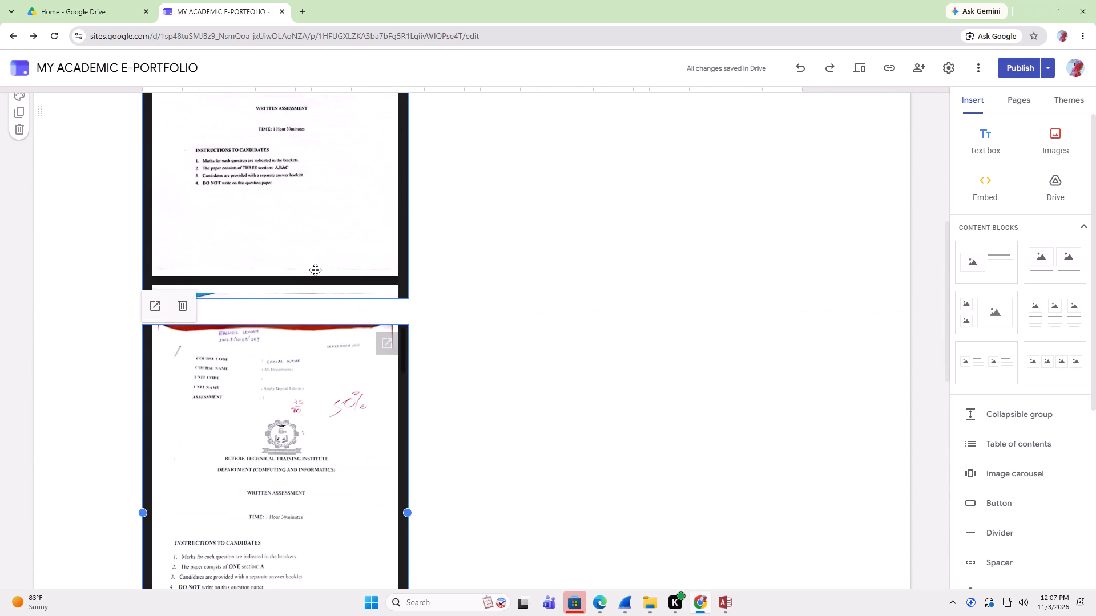
{"action": "scroll", "coordinate": [316, 269], "scroll_direction": "up", "scroll_amount": 11}
{"action": "scroll", "coordinate": [321, 268], "scroll_direction": "down", "scroll_amount": 8}
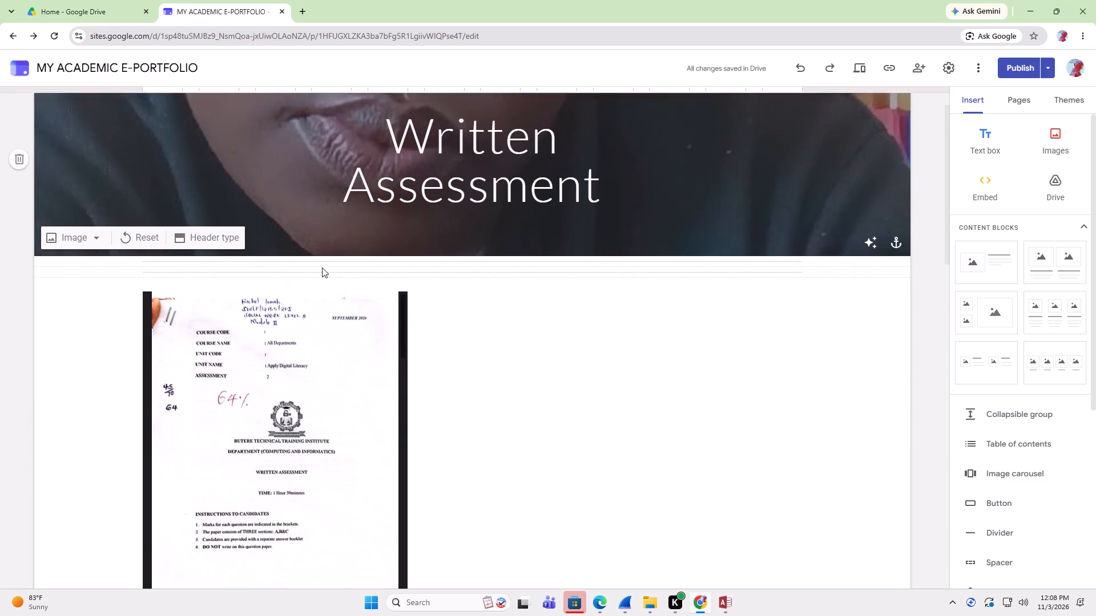
{"action": "scroll", "coordinate": [323, 267], "scroll_direction": "down", "scroll_amount": 20}
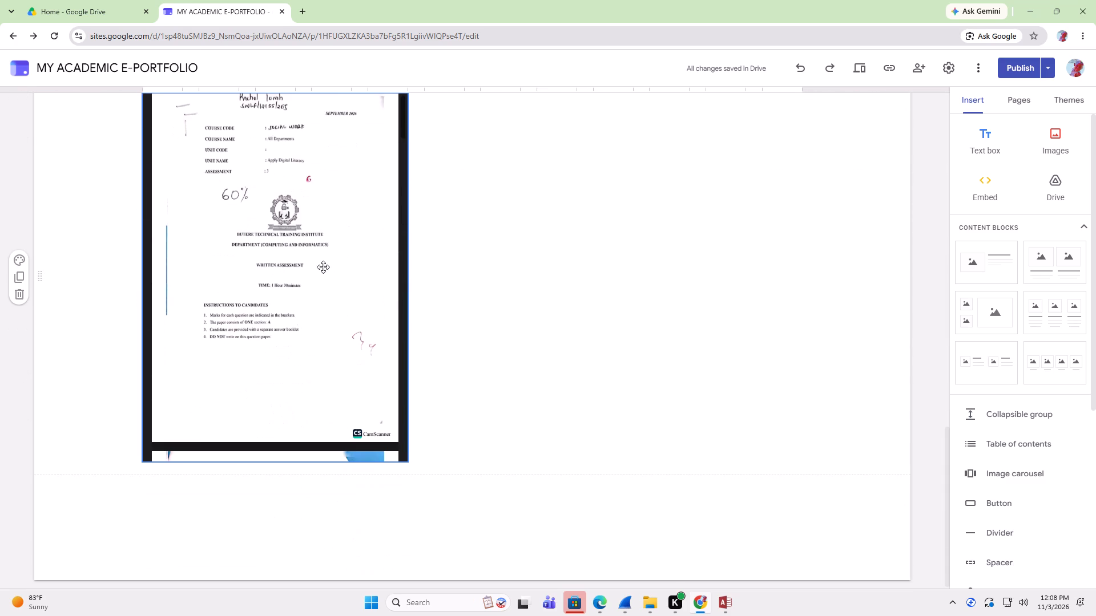
{"action": "scroll", "coordinate": [324, 266], "scroll_direction": "up", "scroll_amount": 16}
{"action": "scroll", "coordinate": [328, 265], "scroll_direction": "down", "scroll_amount": 6}
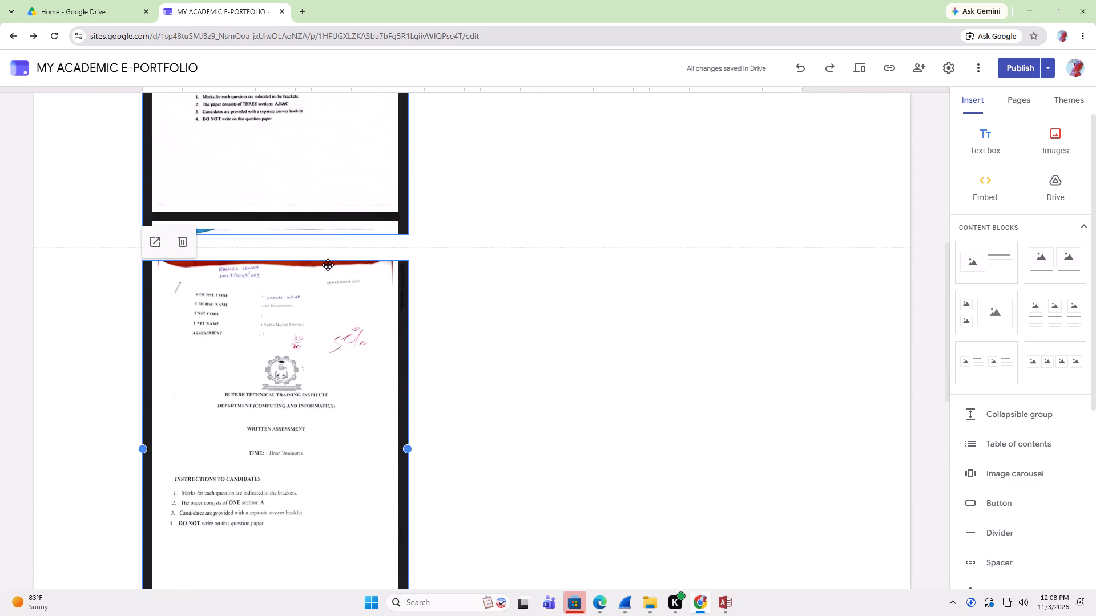
{"action": "scroll", "coordinate": [328, 265], "scroll_direction": "down", "scroll_amount": 14}
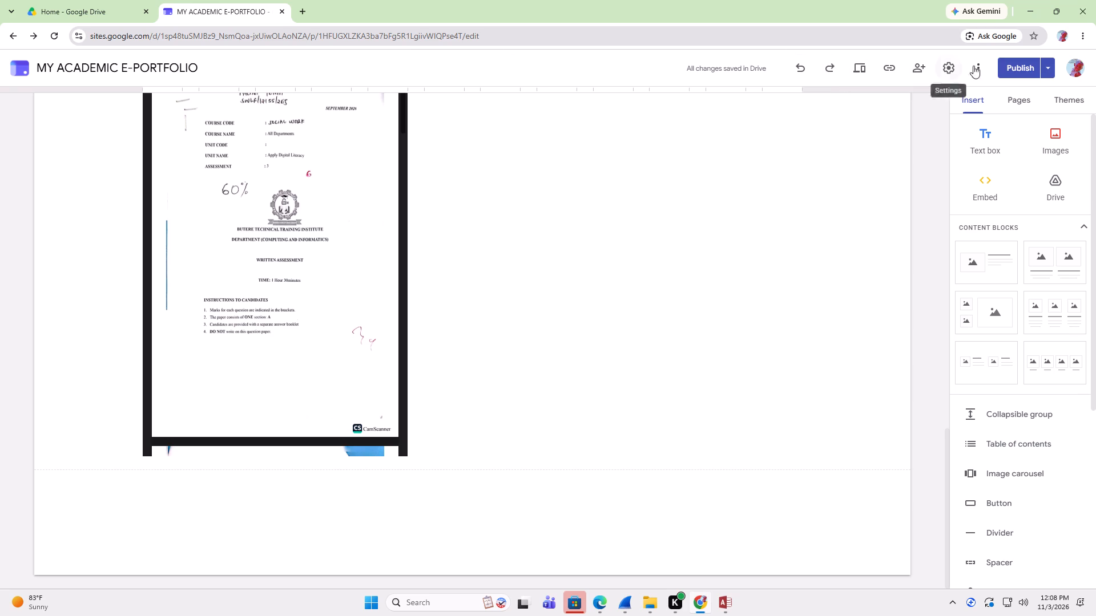
Open the publishing review and examine the Written Assessment draft against the currently published version.
{"action": "left_click", "coordinate": [1026, 66]}
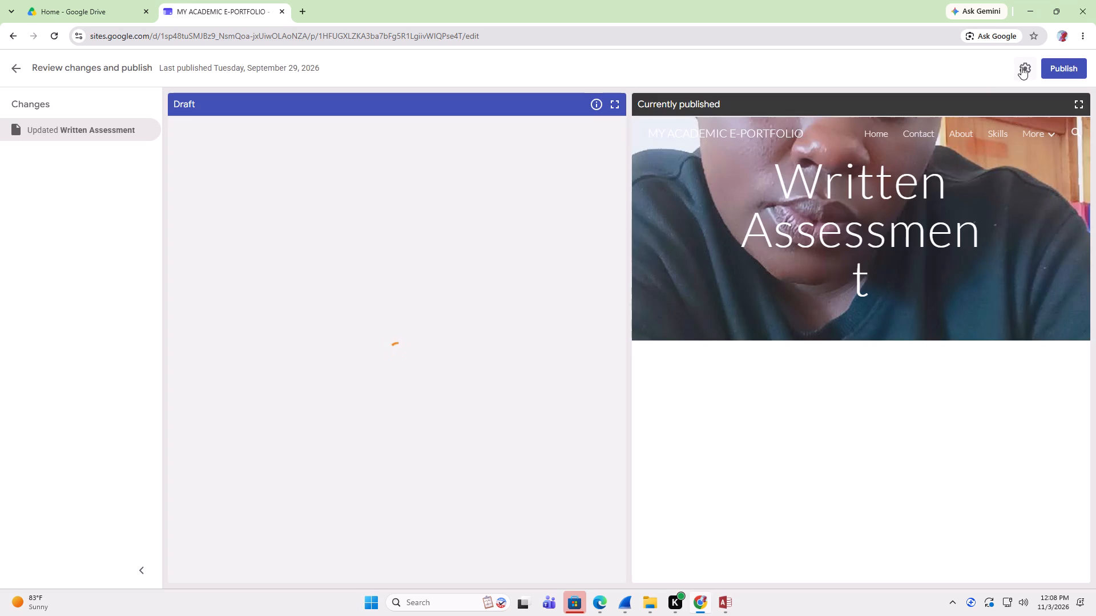
{"action": "scroll", "coordinate": [1021, 67], "scroll_direction": "down", "scroll_amount": 15}
{"action": "scroll", "coordinate": [1021, 67], "scroll_direction": "down", "scroll_amount": 6}
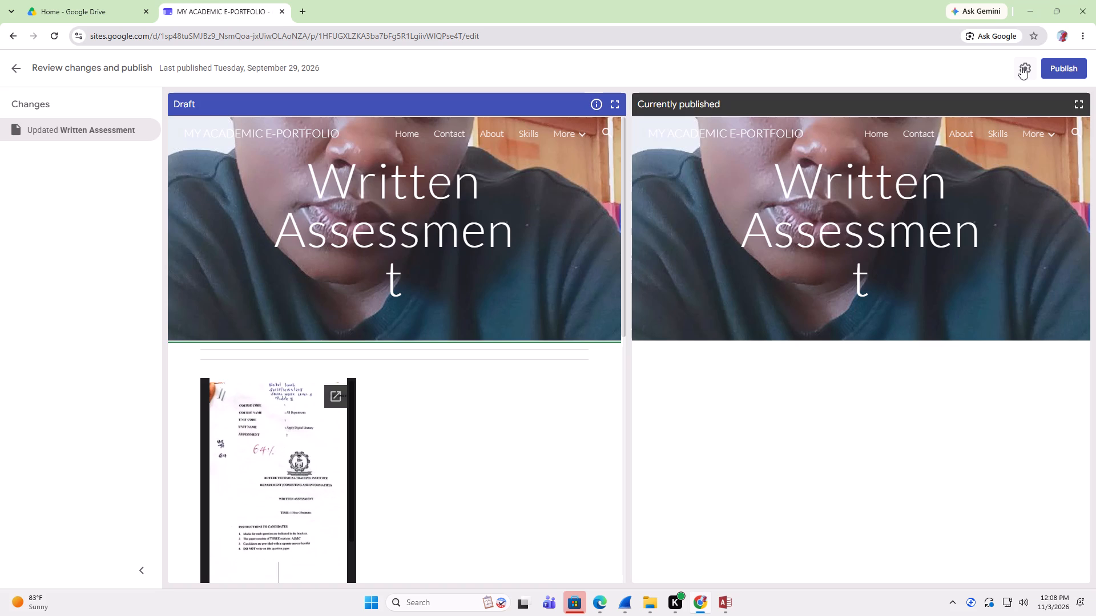
{"action": "scroll", "coordinate": [1021, 67], "scroll_direction": "down", "scroll_amount": 12}
{"action": "scroll", "coordinate": [1021, 67], "scroll_direction": "down", "scroll_amount": 9}
{"action": "scroll", "coordinate": [1080, 57], "scroll_direction": "up", "scroll_amount": 1}
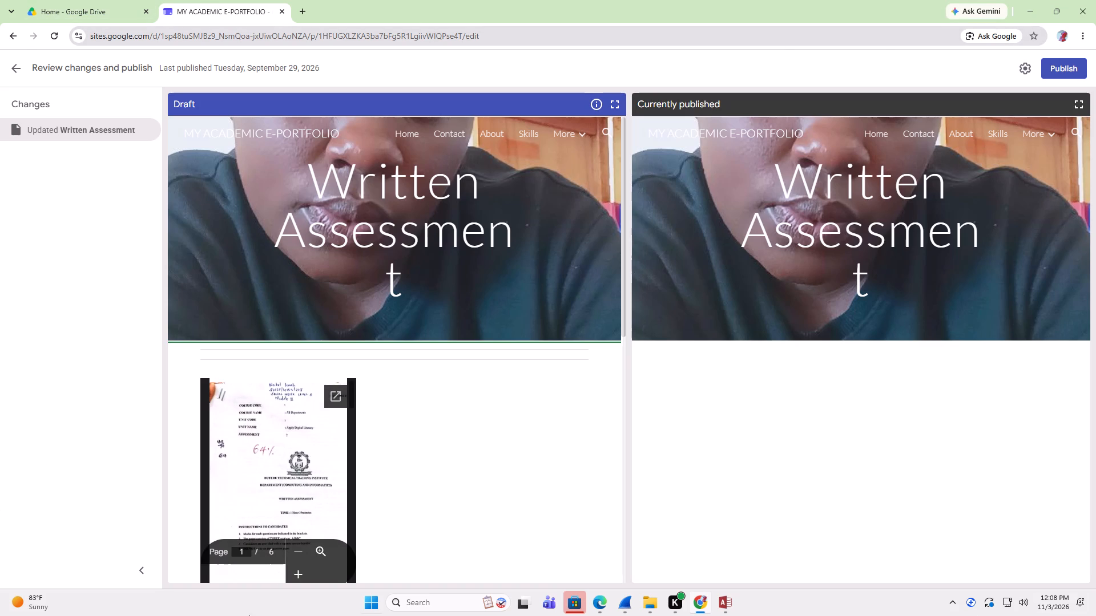
{"action": "scroll", "coordinate": [418, 508], "scroll_direction": "down", "scroll_amount": 6}
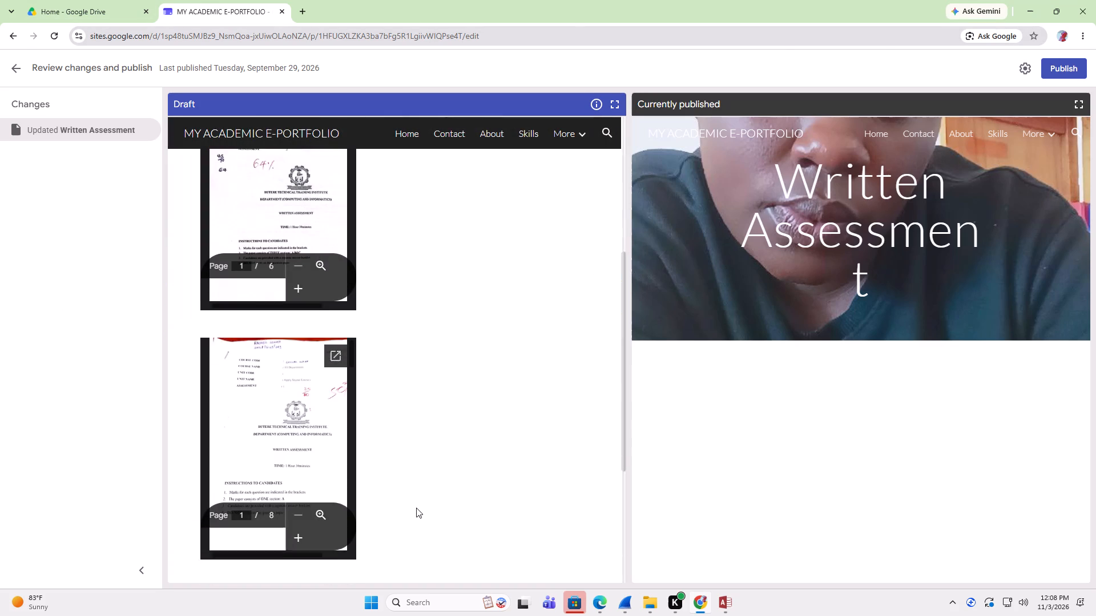
{"action": "scroll", "coordinate": [416, 508], "scroll_direction": "down", "scroll_amount": 7}
{"action": "scroll", "coordinate": [425, 500], "scroll_direction": "up", "scroll_amount": 18}
{"action": "scroll", "coordinate": [430, 497], "scroll_direction": "up", "scroll_amount": 5}
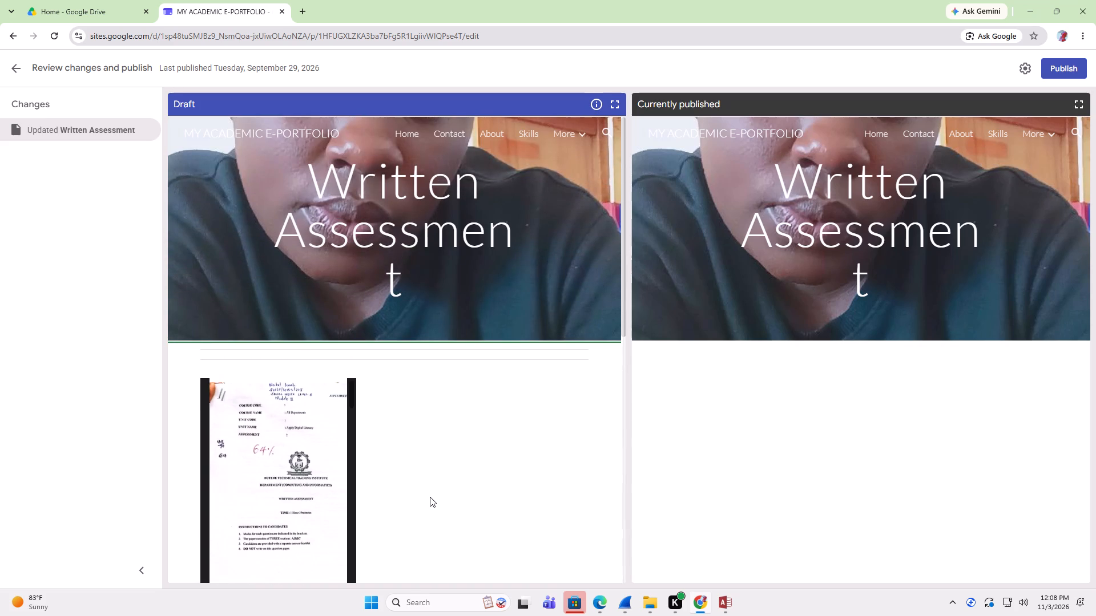
{"action": "scroll", "coordinate": [430, 497], "scroll_direction": "up", "scroll_amount": 1}
{"action": "scroll", "coordinate": [433, 495], "scroll_direction": "down", "scroll_amount": 5}
{"action": "scroll", "coordinate": [1080, 547], "scroll_direction": "down", "scroll_amount": 6}
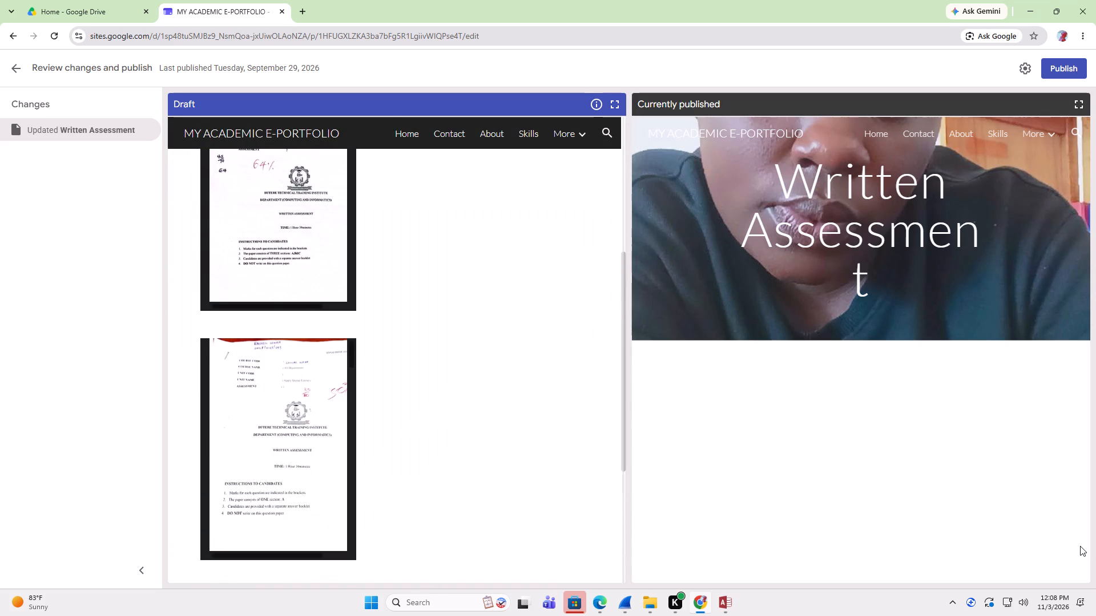
{"action": "scroll", "coordinate": [1080, 546], "scroll_direction": "down", "scroll_amount": 4}
{"action": "scroll", "coordinate": [1080, 546], "scroll_direction": "up", "scroll_amount": 20}
{"action": "left_click", "coordinate": [410, 270]}
Publish the site changes and share the three assessment PDFs with anyone with the link as Viewer.
{"action": "left_click", "coordinate": [1063, 69]}
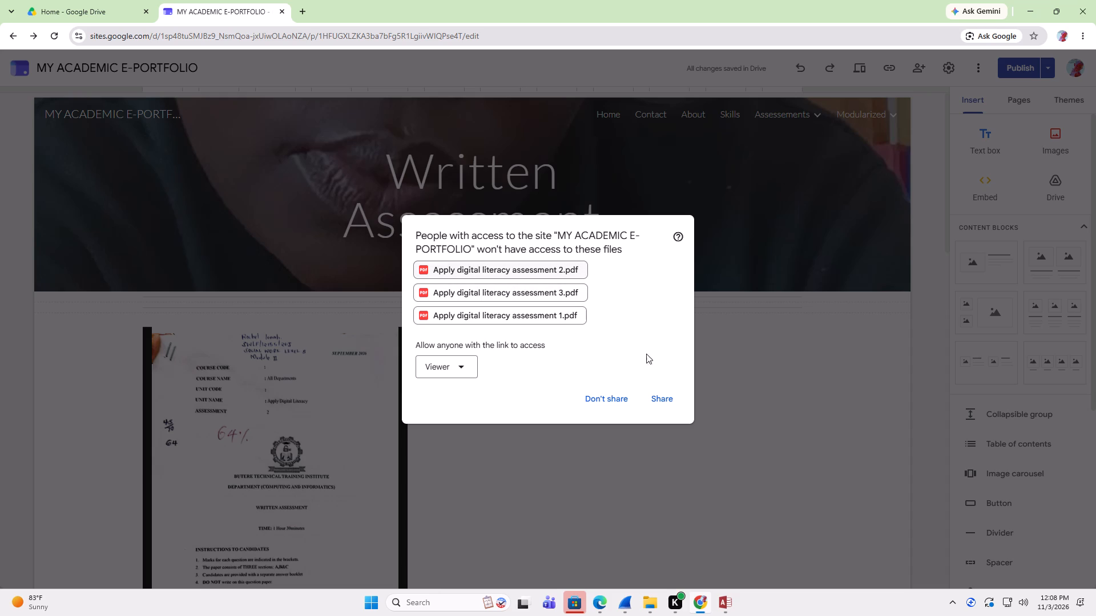
{"action": "left_click", "coordinate": [659, 399]}
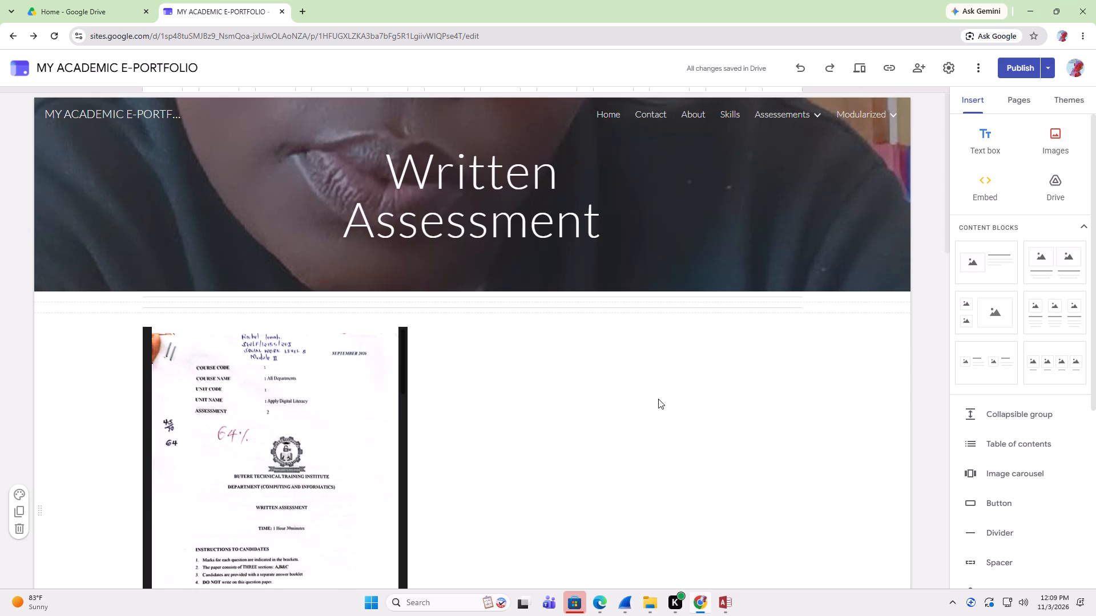
Copy the published site link for the Written Assessment page.
{"action": "scroll", "coordinate": [324, 392], "scroll_direction": "down", "scroll_amount": 9}
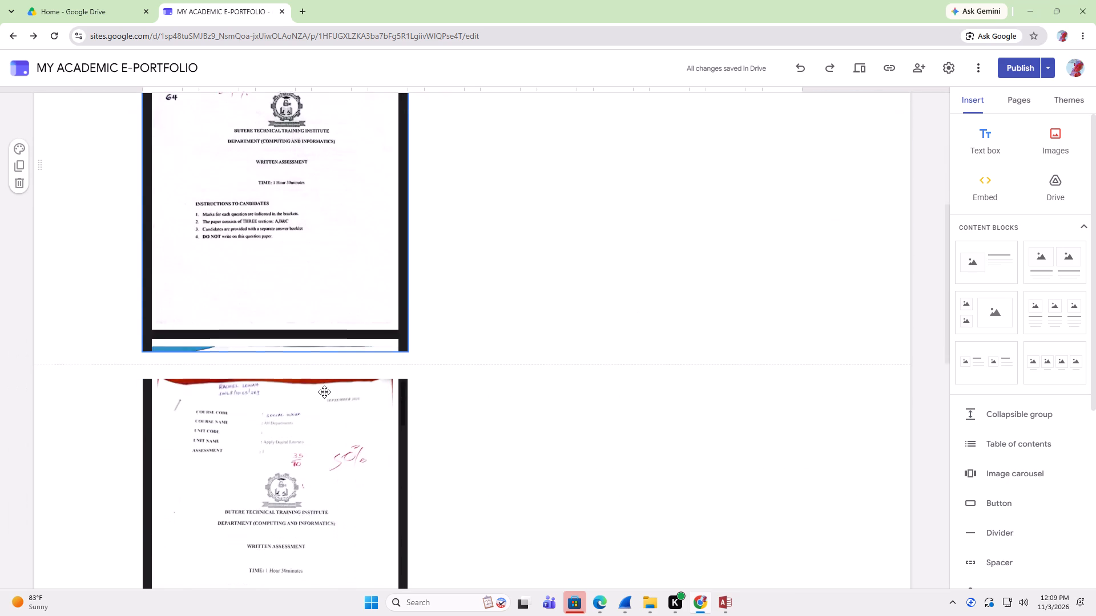
{"action": "scroll", "coordinate": [324, 392], "scroll_direction": "down", "scroll_amount": 12}
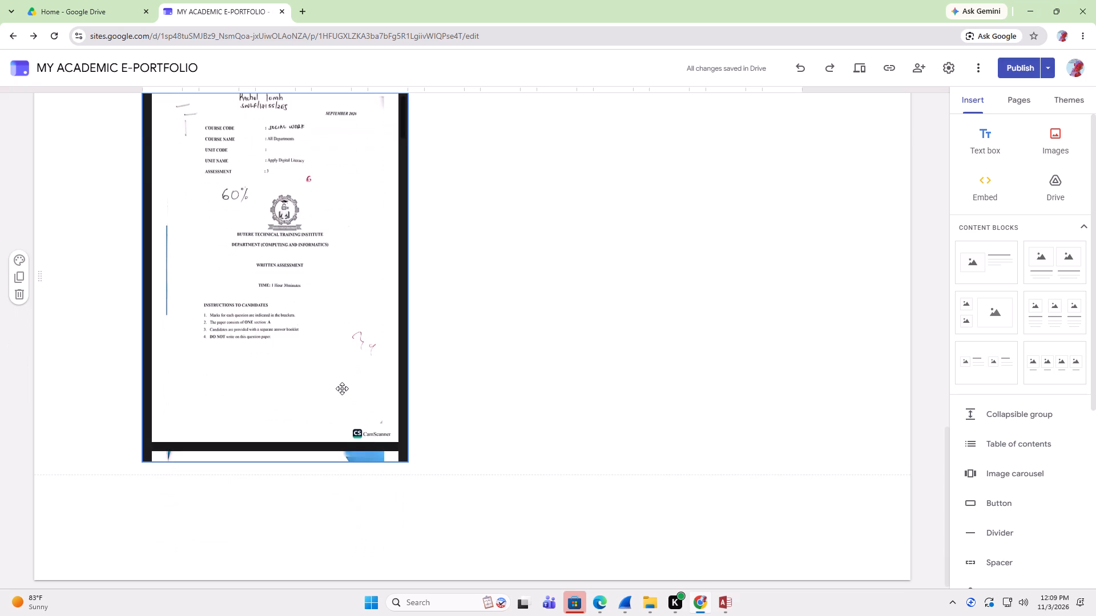
{"action": "scroll", "coordinate": [342, 387], "scroll_direction": "up", "scroll_amount": 6}
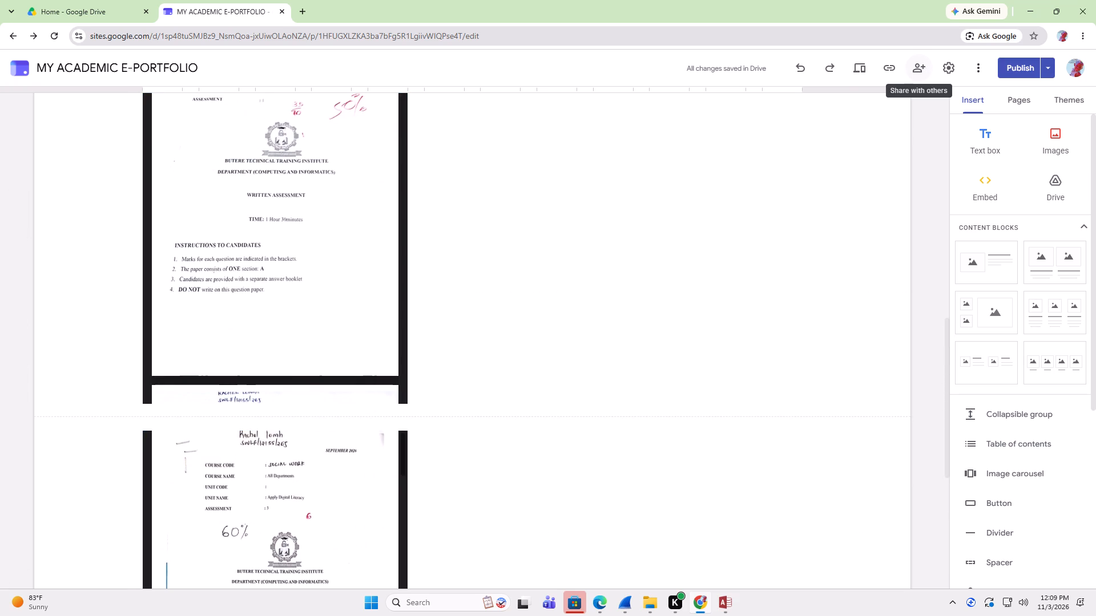
{"action": "left_click", "coordinate": [889, 68]}
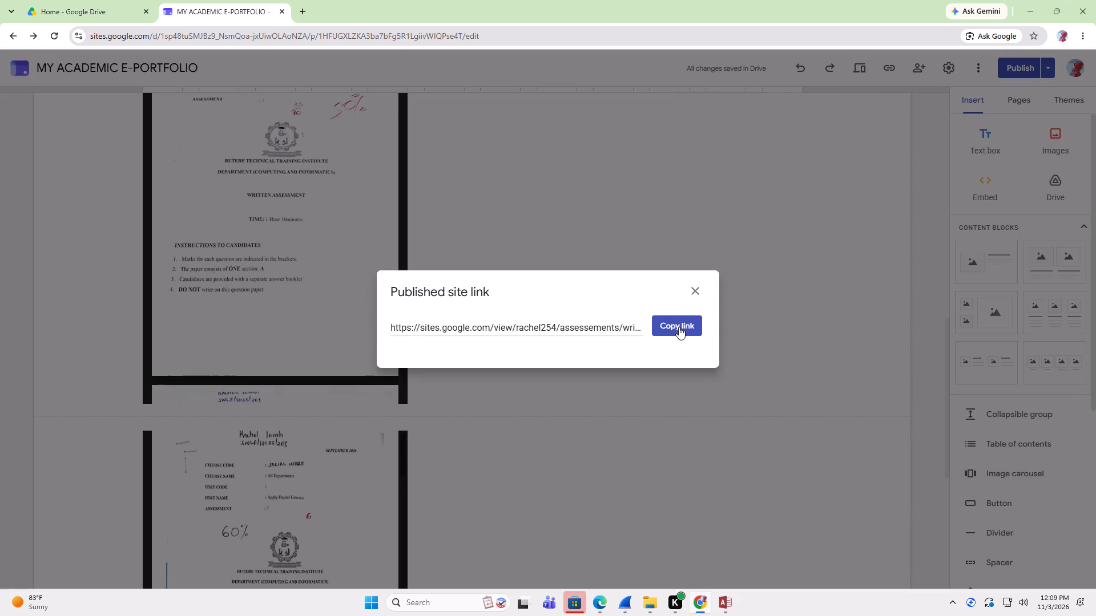
{"action": "left_click", "coordinate": [679, 327]}
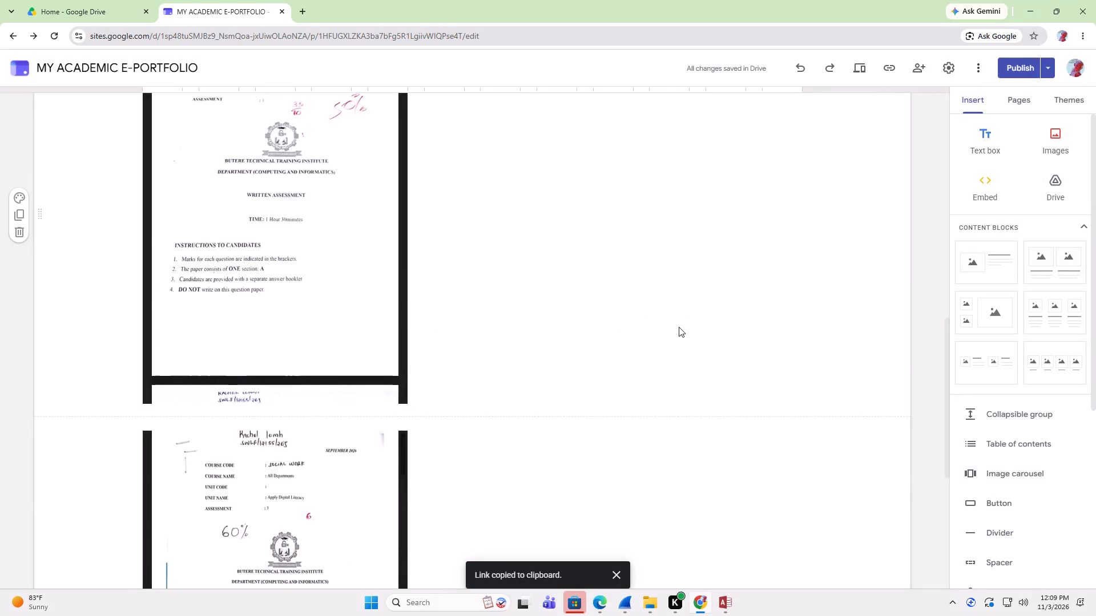
Check the people and general access settings for sharing MY ACADEMIC E-PORTFOLIO, leaving them as they are.
{"action": "left_click", "coordinate": [922, 67]}
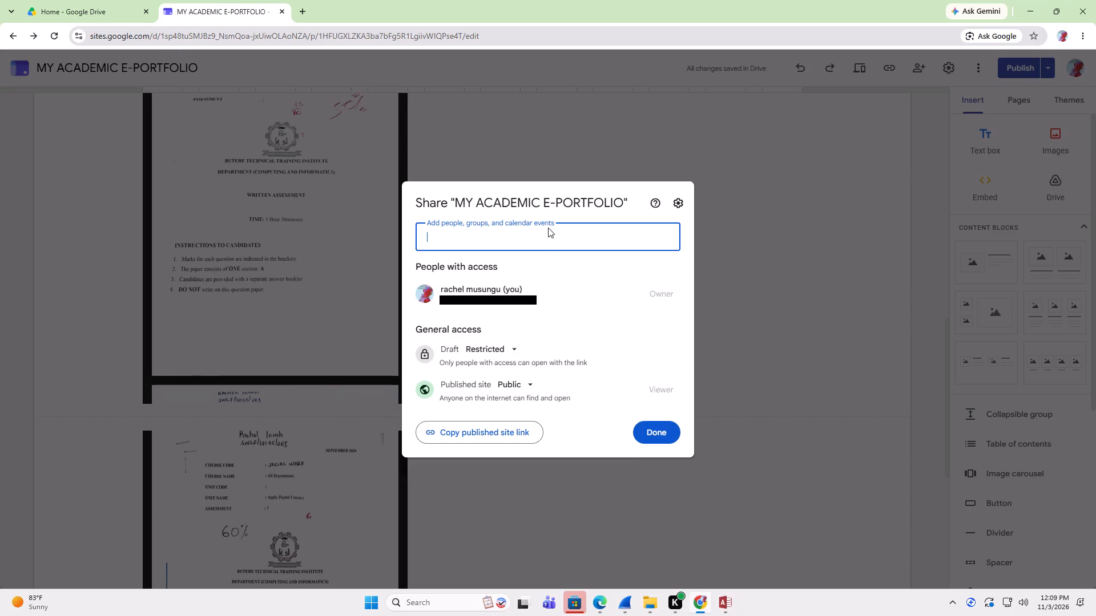
{"action": "left_click", "coordinate": [662, 433]}
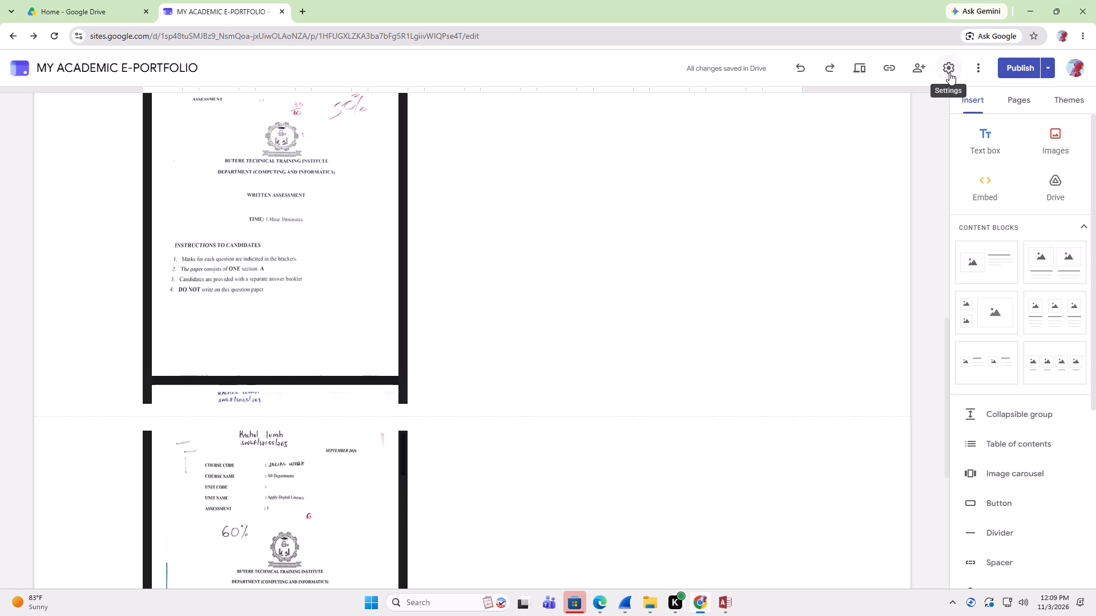
Copy the published site link from the sharing settings of MY ACADEMIC E-PORTFOLIO.
{"action": "left_click", "coordinate": [923, 74]}
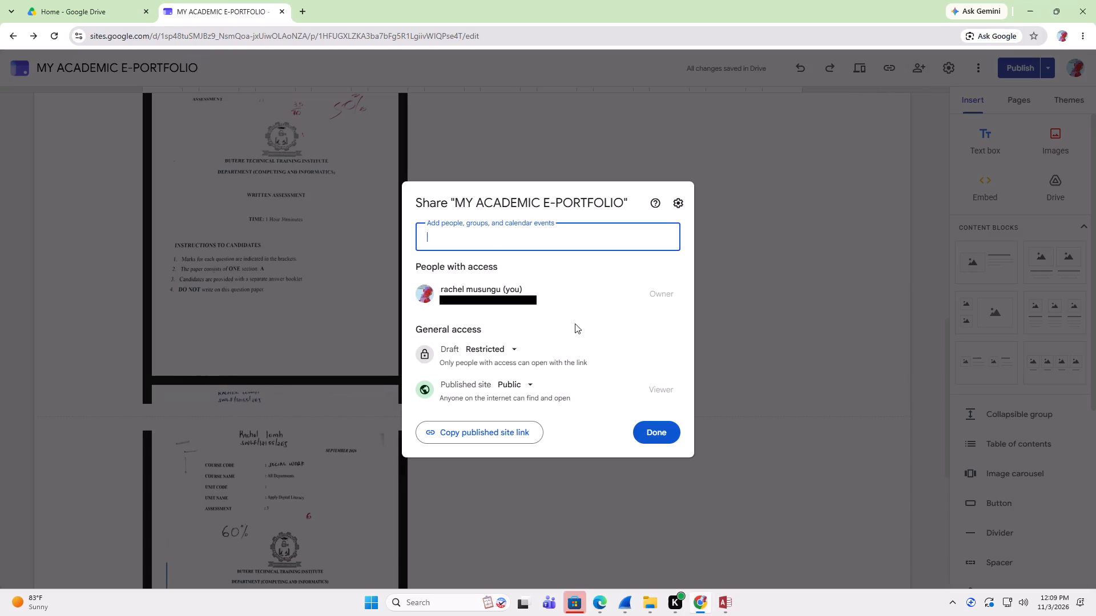
{"action": "left_click", "coordinate": [483, 431]}
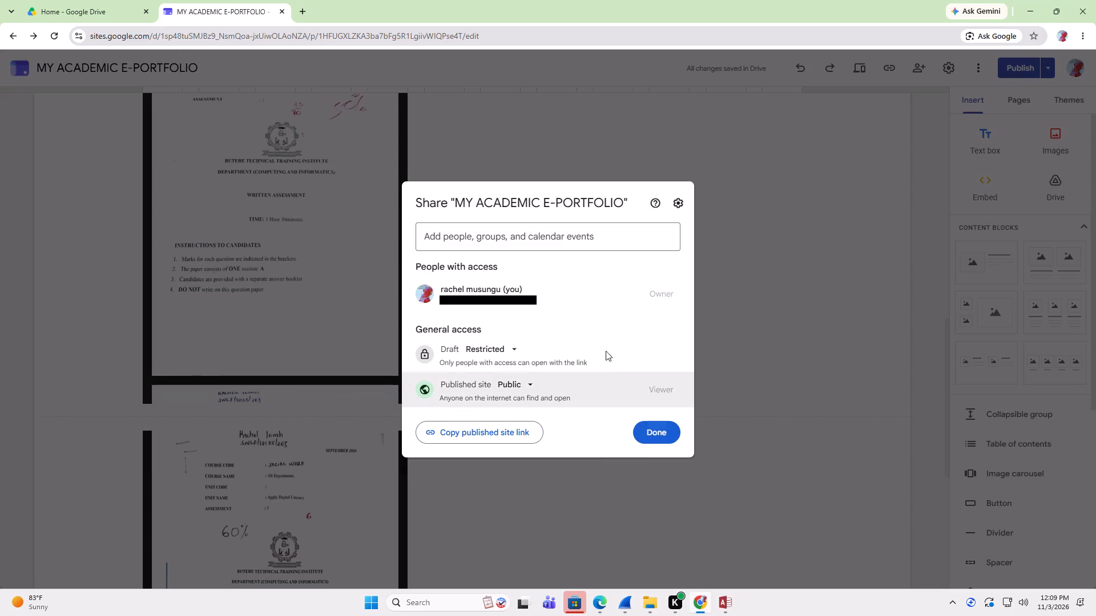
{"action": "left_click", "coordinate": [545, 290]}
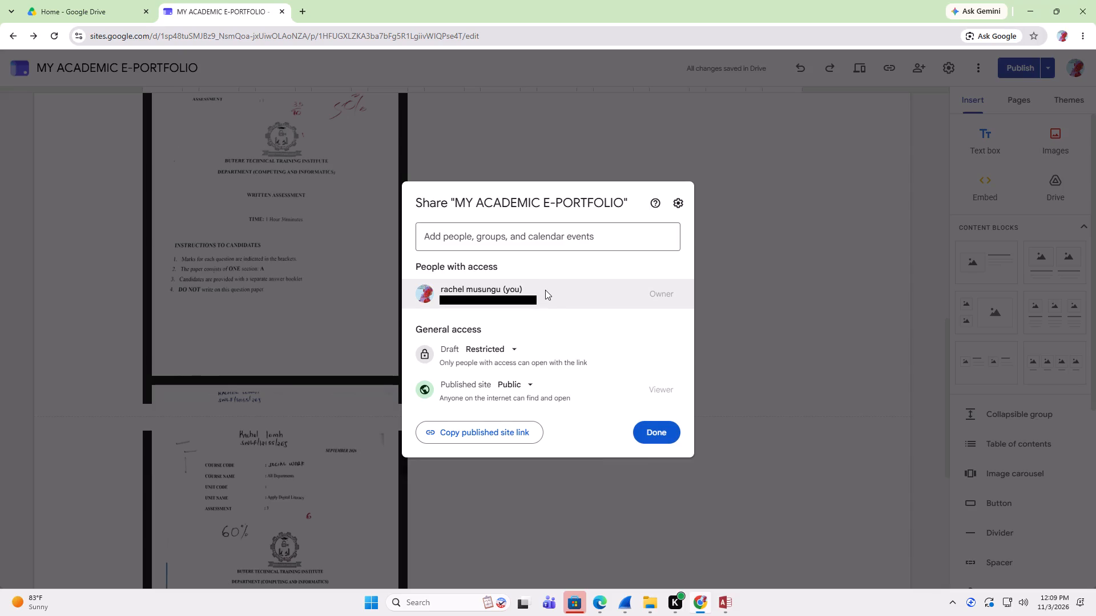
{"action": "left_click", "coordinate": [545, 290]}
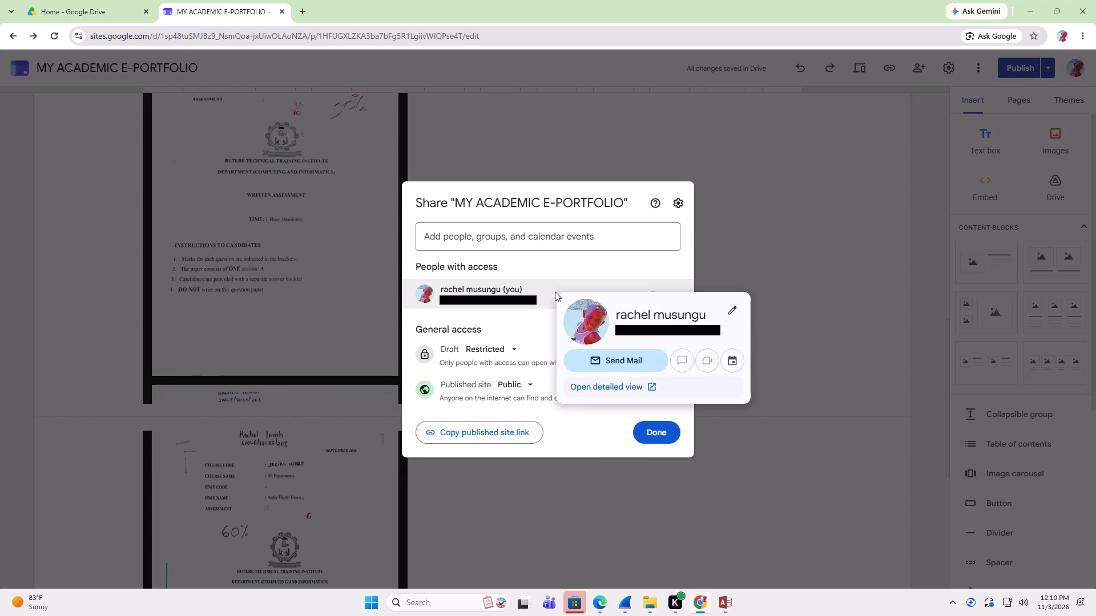
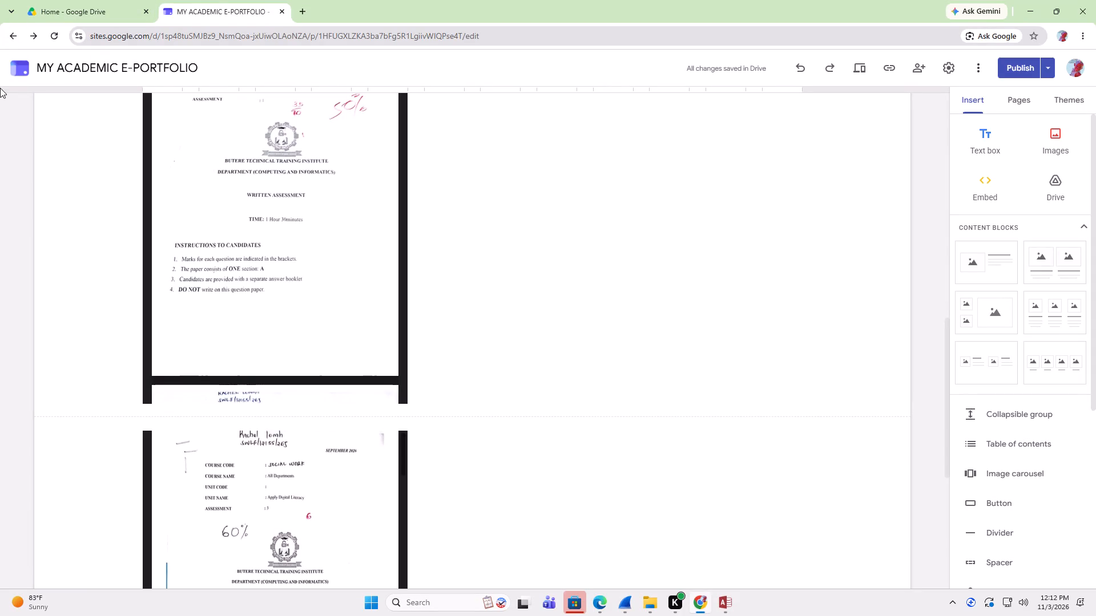
Examine the three embedded assessment PDFs on the Written Assessment page down to the end of the page.
{"action": "scroll", "coordinate": [0, 88], "scroll_direction": "down", "scroll_amount": 3}
{"action": "scroll", "coordinate": [36, 24], "scroll_direction": "up", "scroll_amount": 2}
{"action": "scroll", "coordinate": [138, 18], "scroll_direction": "up", "scroll_amount": 4}
{"action": "scroll", "coordinate": [152, 18], "scroll_direction": "down", "scroll_amount": 4}
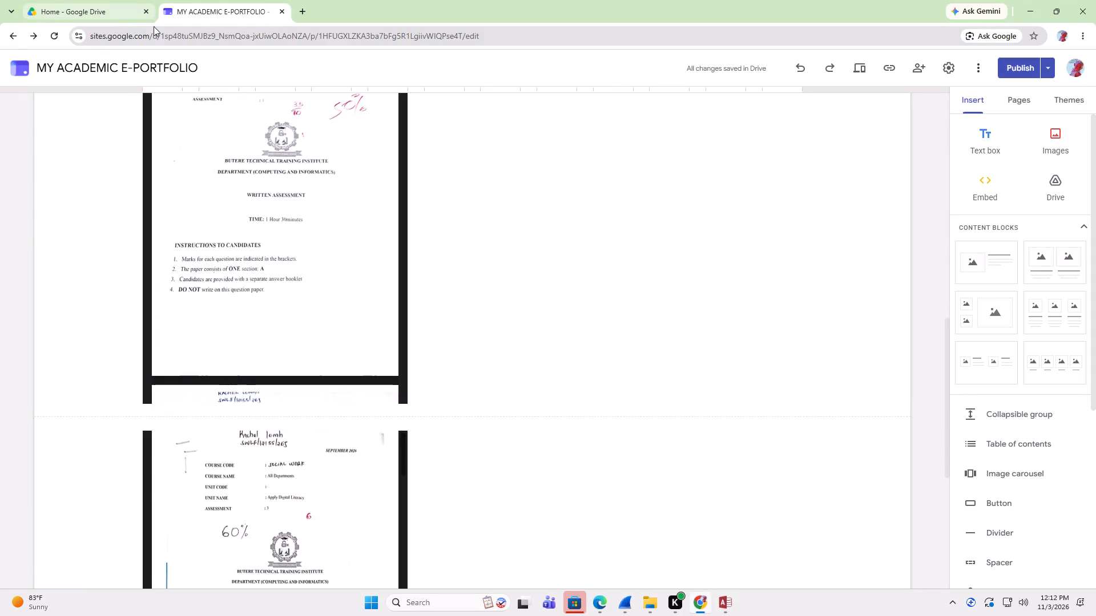
{"action": "scroll", "coordinate": [154, 26], "scroll_direction": "down", "scroll_amount": 3}
{"action": "scroll", "coordinate": [273, 210], "scroll_direction": "down", "scroll_amount": 16}
{"action": "scroll", "coordinate": [288, 224], "scroll_direction": "up", "scroll_amount": 6}
{"action": "scroll", "coordinate": [288, 224], "scroll_direction": "down", "scroll_amount": 5}
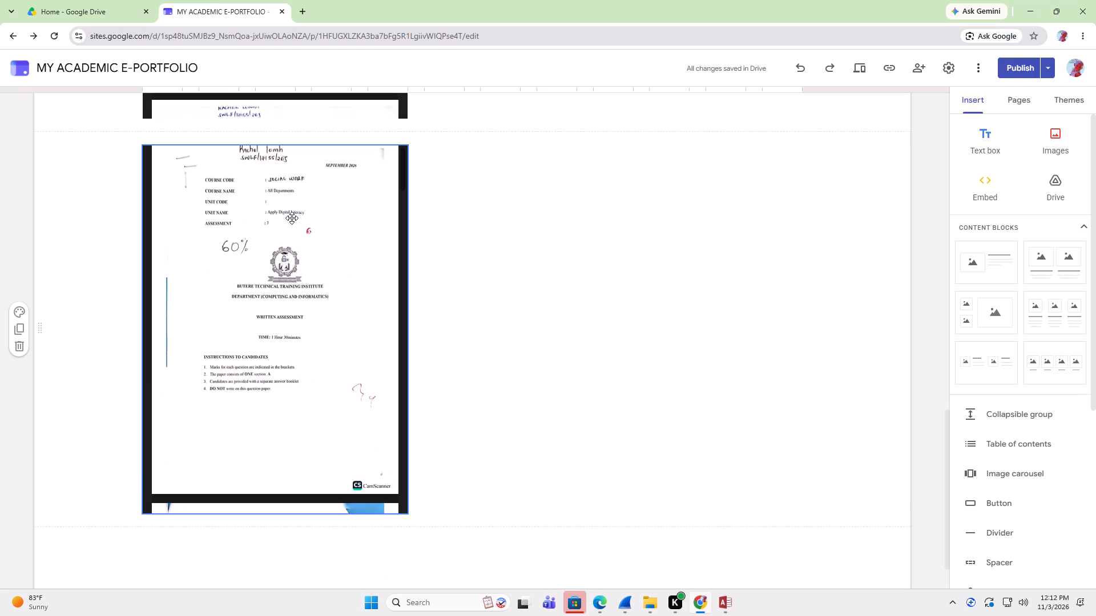
{"action": "scroll", "coordinate": [292, 218], "scroll_direction": "up", "scroll_amount": 10}
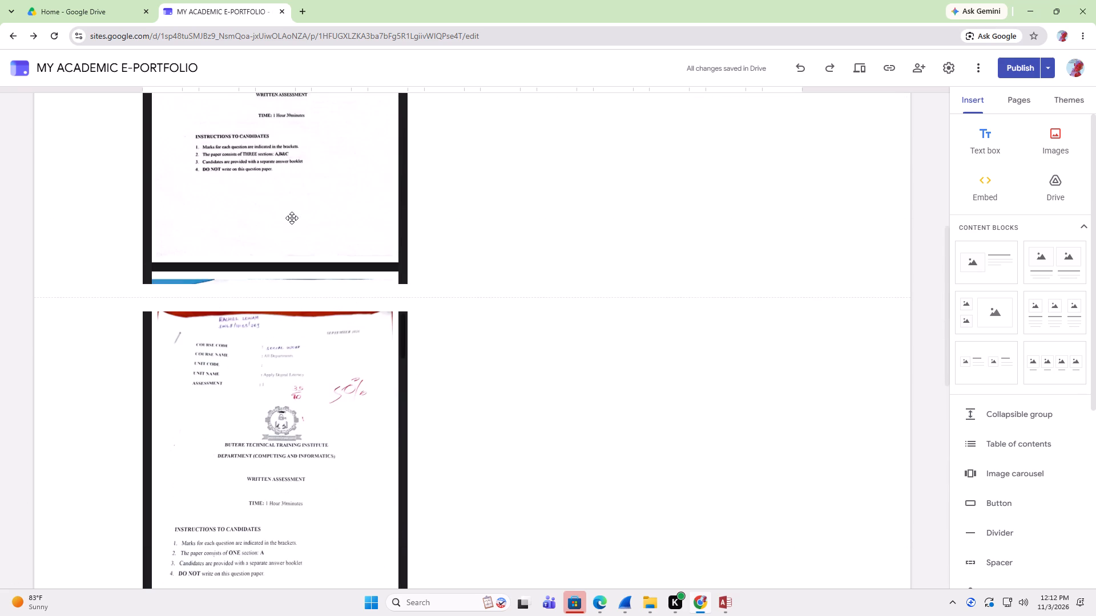
{"action": "scroll", "coordinate": [292, 218], "scroll_direction": "up", "scroll_amount": 8}
{"action": "scroll", "coordinate": [292, 218], "scroll_direction": "down", "scroll_amount": 5}
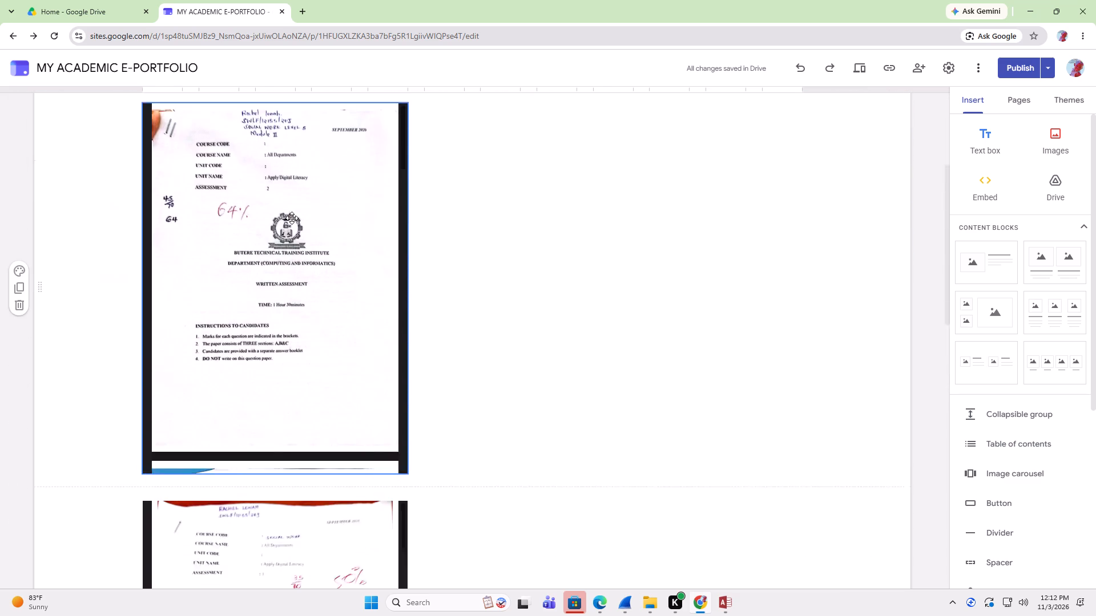
{"action": "scroll", "coordinate": [292, 218], "scroll_direction": "down", "scroll_amount": 18}
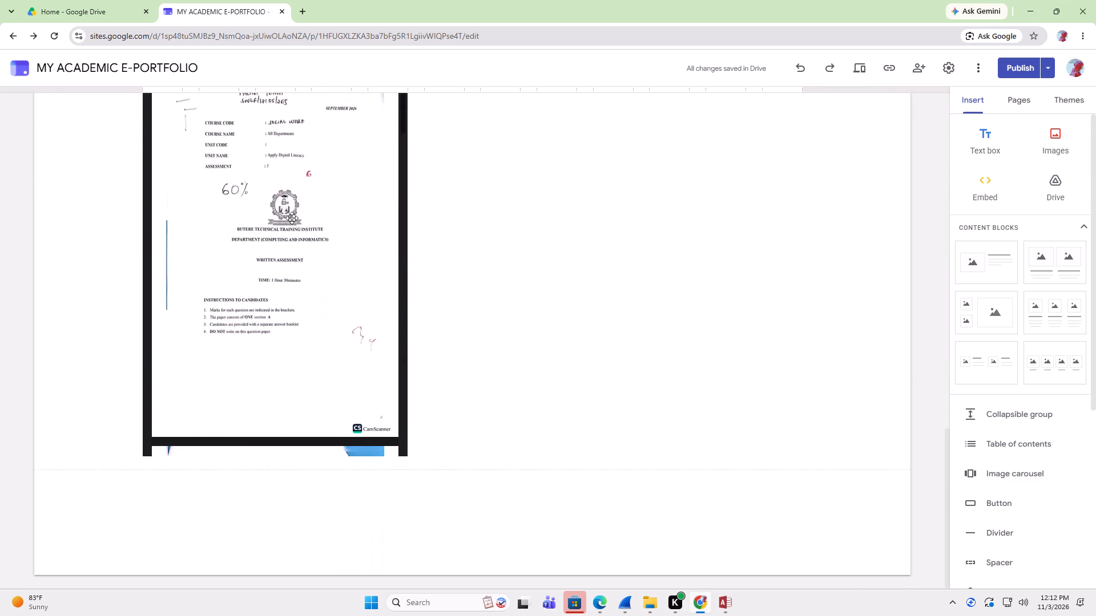
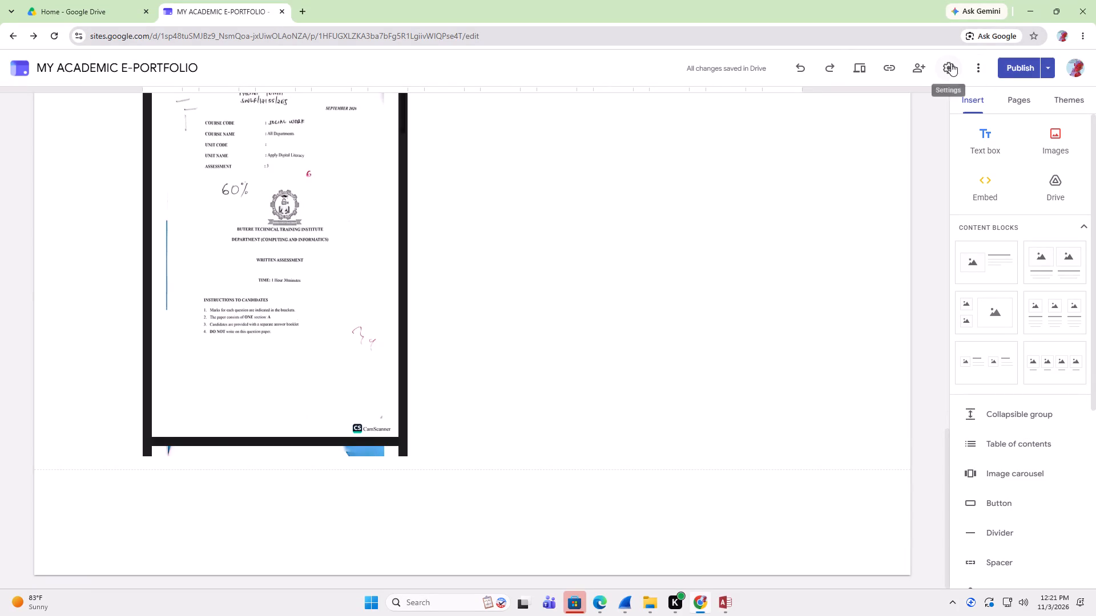
Review the embedded assessment PDFs on the Written Assessment page again, from the last one back up to the page header.
{"action": "scroll", "coordinate": [510, 189], "scroll_direction": "down", "scroll_amount": 6}
{"action": "scroll", "coordinate": [512, 195], "scroll_direction": "up", "scroll_amount": 9}
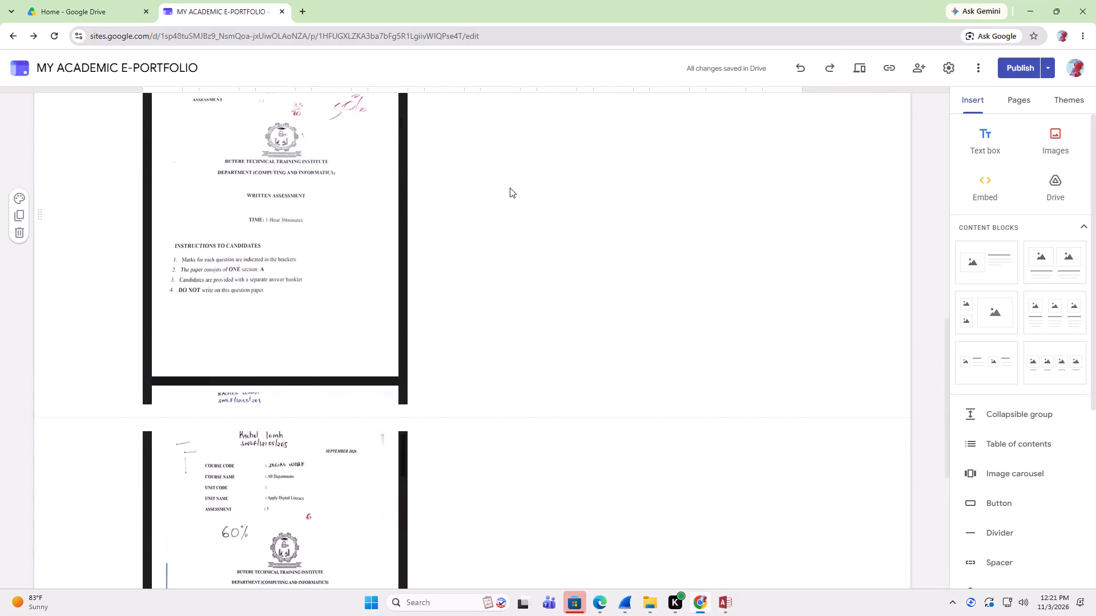
{"action": "scroll", "coordinate": [510, 188], "scroll_direction": "down", "scroll_amount": 5}
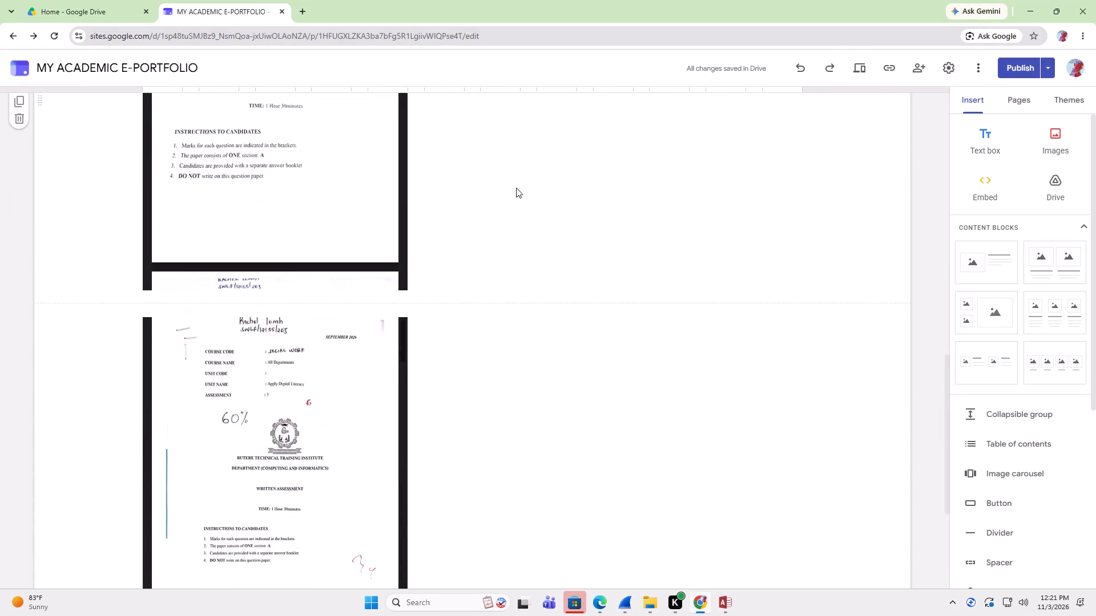
{"action": "scroll", "coordinate": [517, 186], "scroll_direction": "up", "scroll_amount": 14}
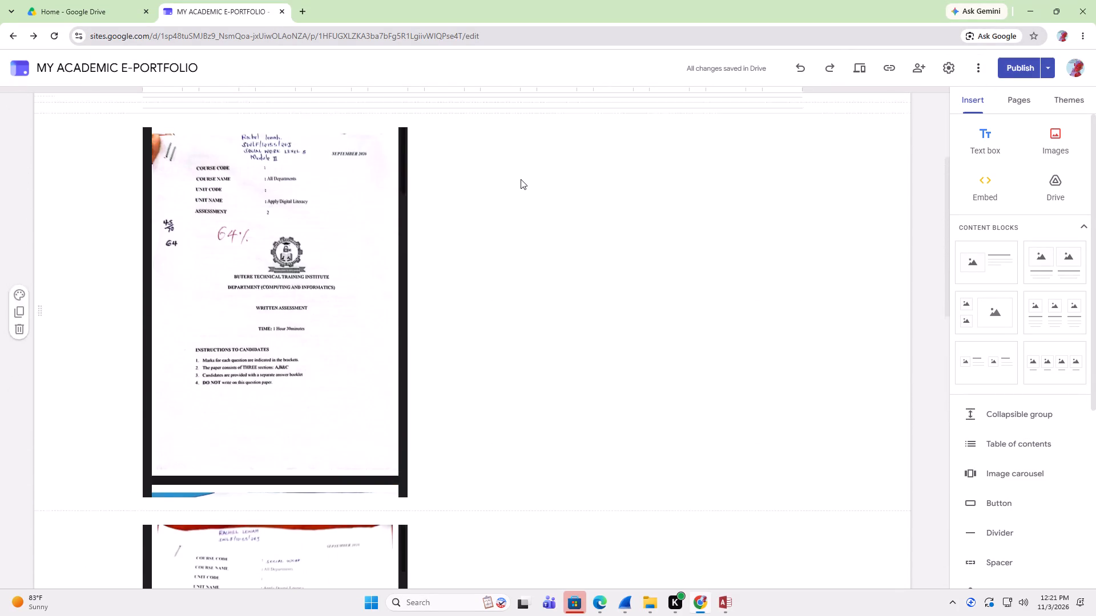
{"action": "scroll", "coordinate": [521, 179], "scroll_direction": "up", "scroll_amount": 1}
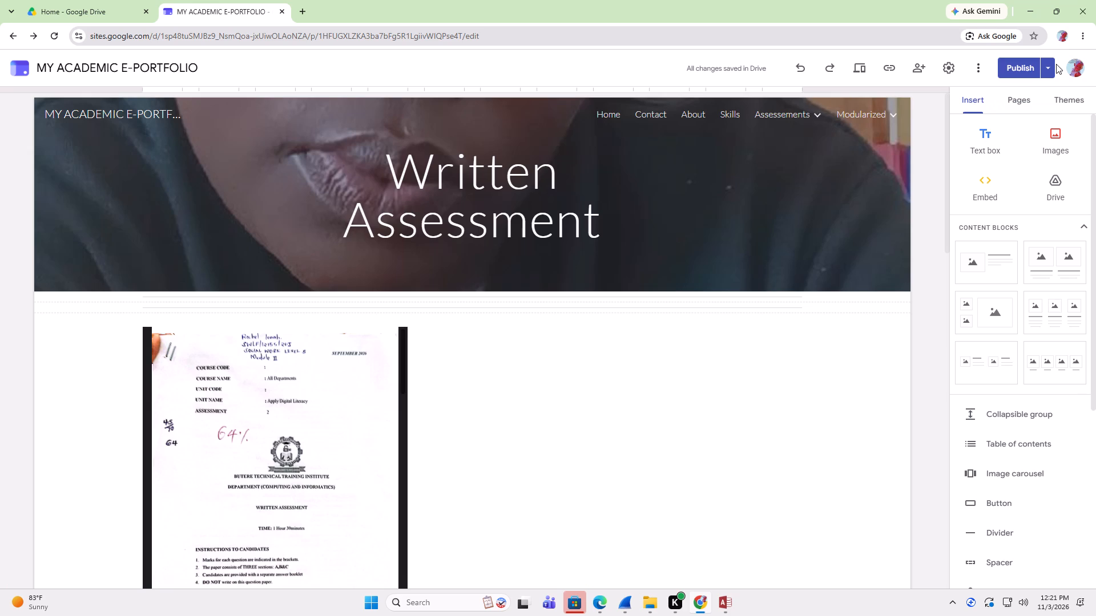
Browse the My Drive files available to insert into the Written Assessment page, down to the scanned PDFs.
{"action": "left_click", "coordinate": [1055, 180]}
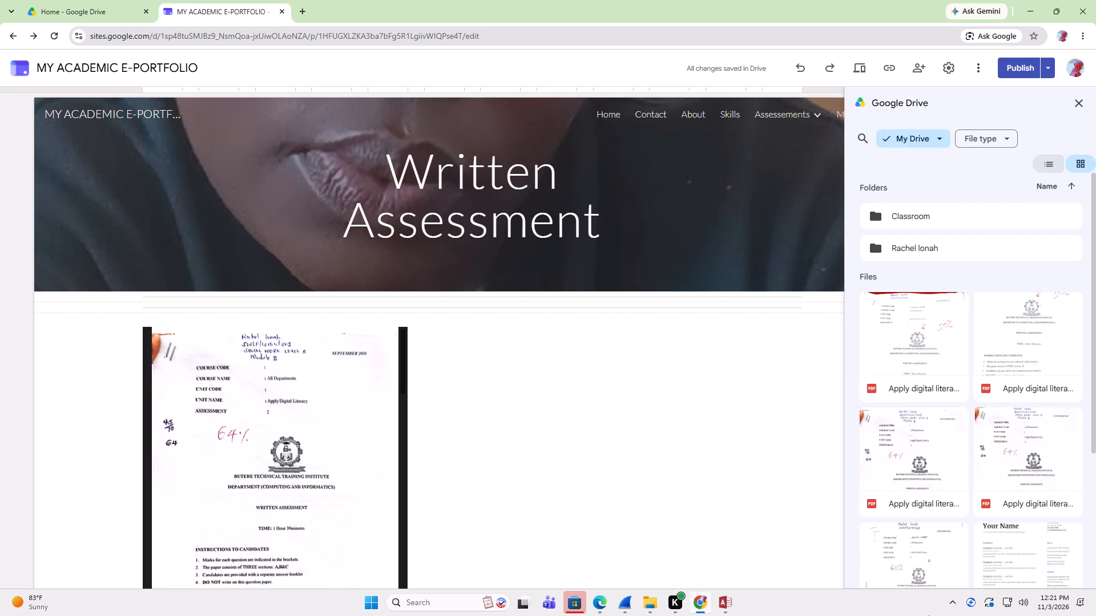
{"action": "scroll", "coordinate": [961, 524], "scroll_direction": "down", "scroll_amount": 6}
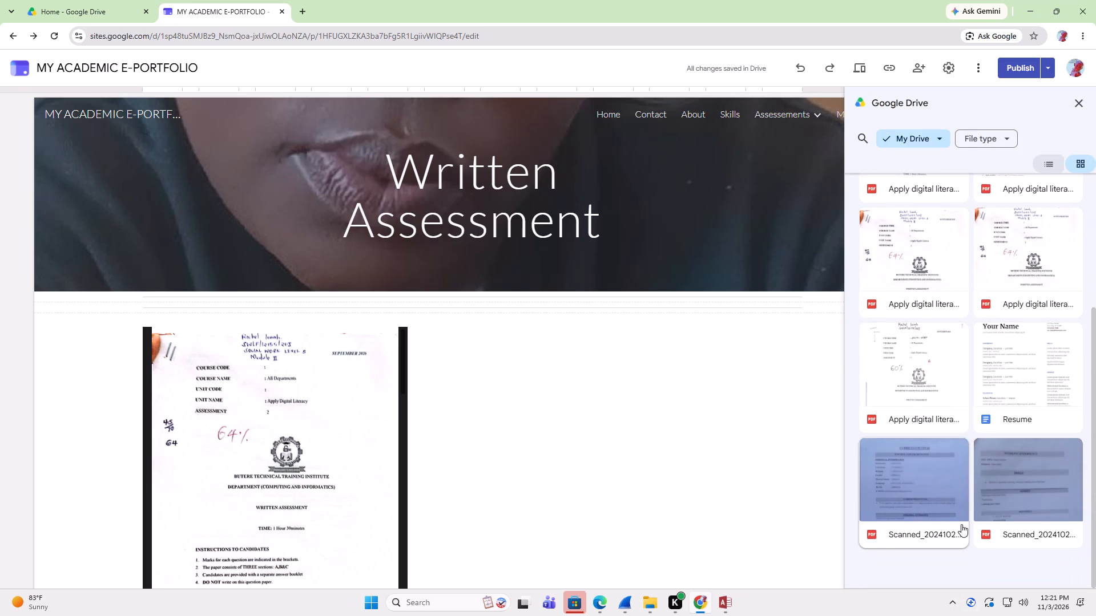